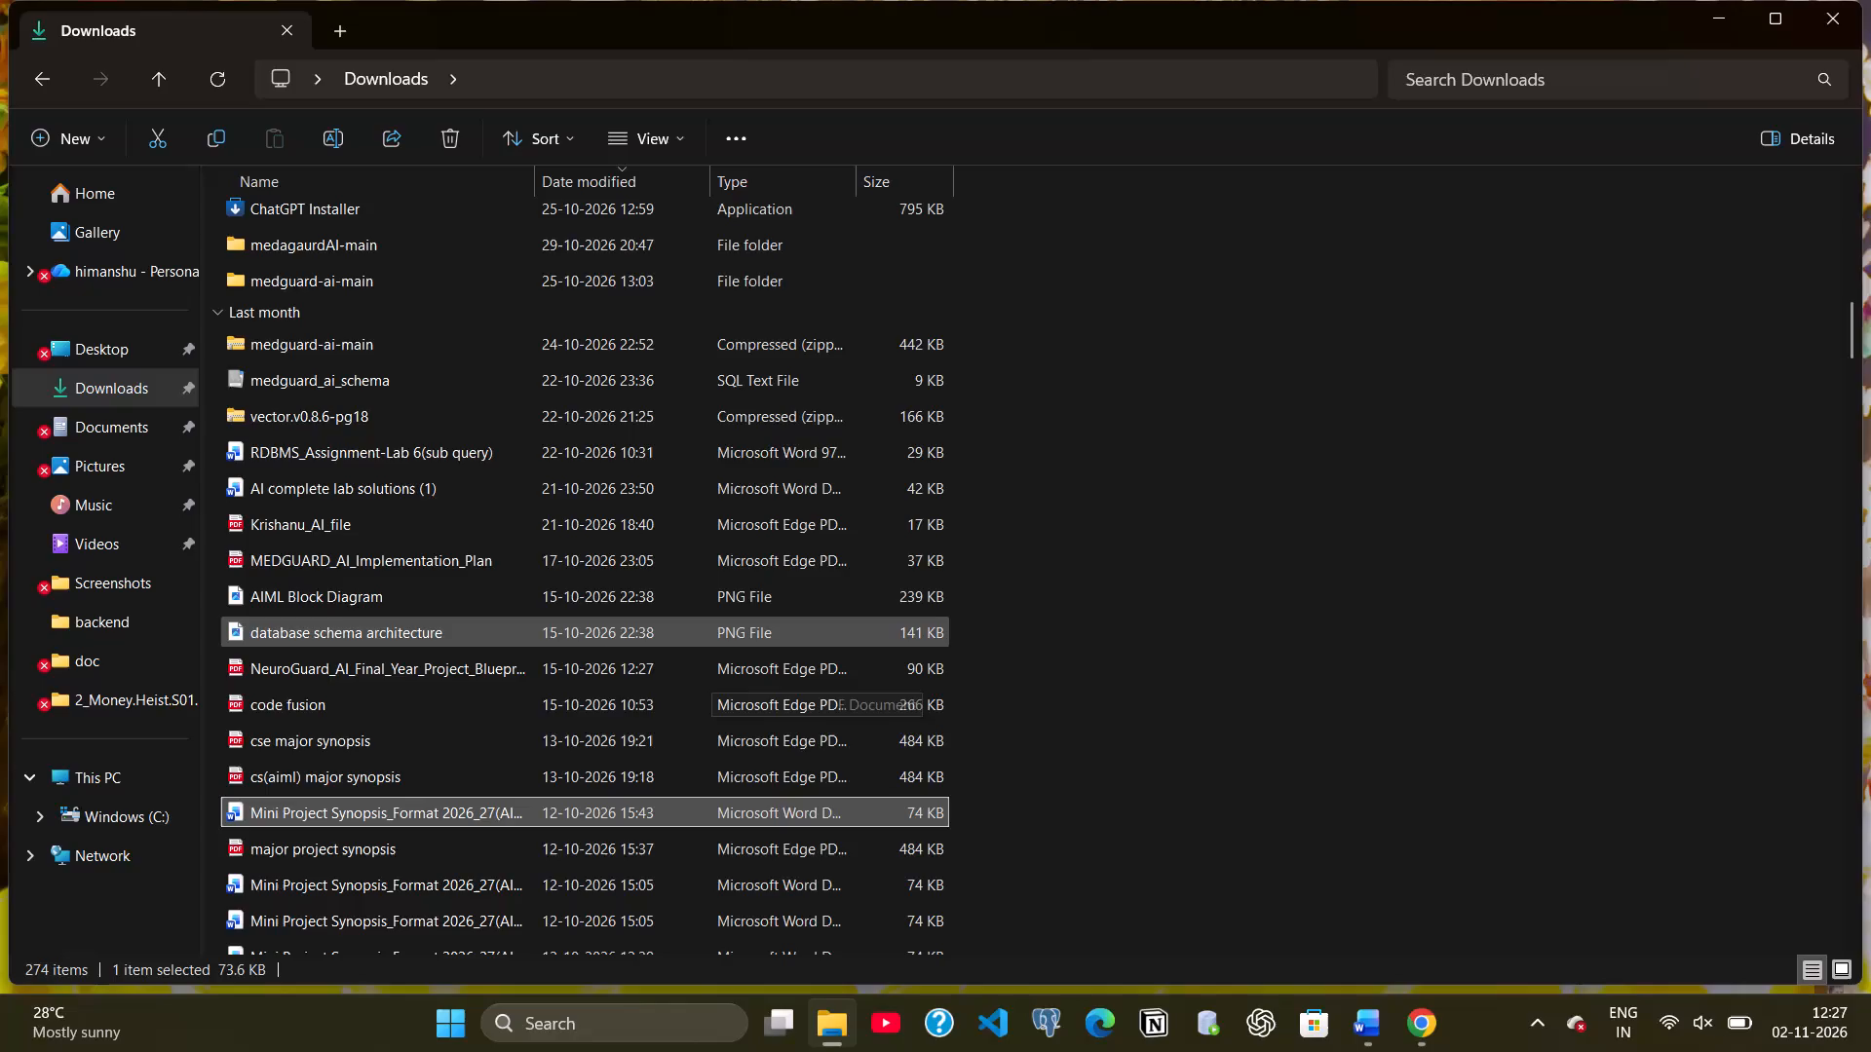
# Open the PDF "major synopsis cse (1)" from the Downloads folder, check its title page, and minimise it.
pyautogui.scroll(5, 816, 620)
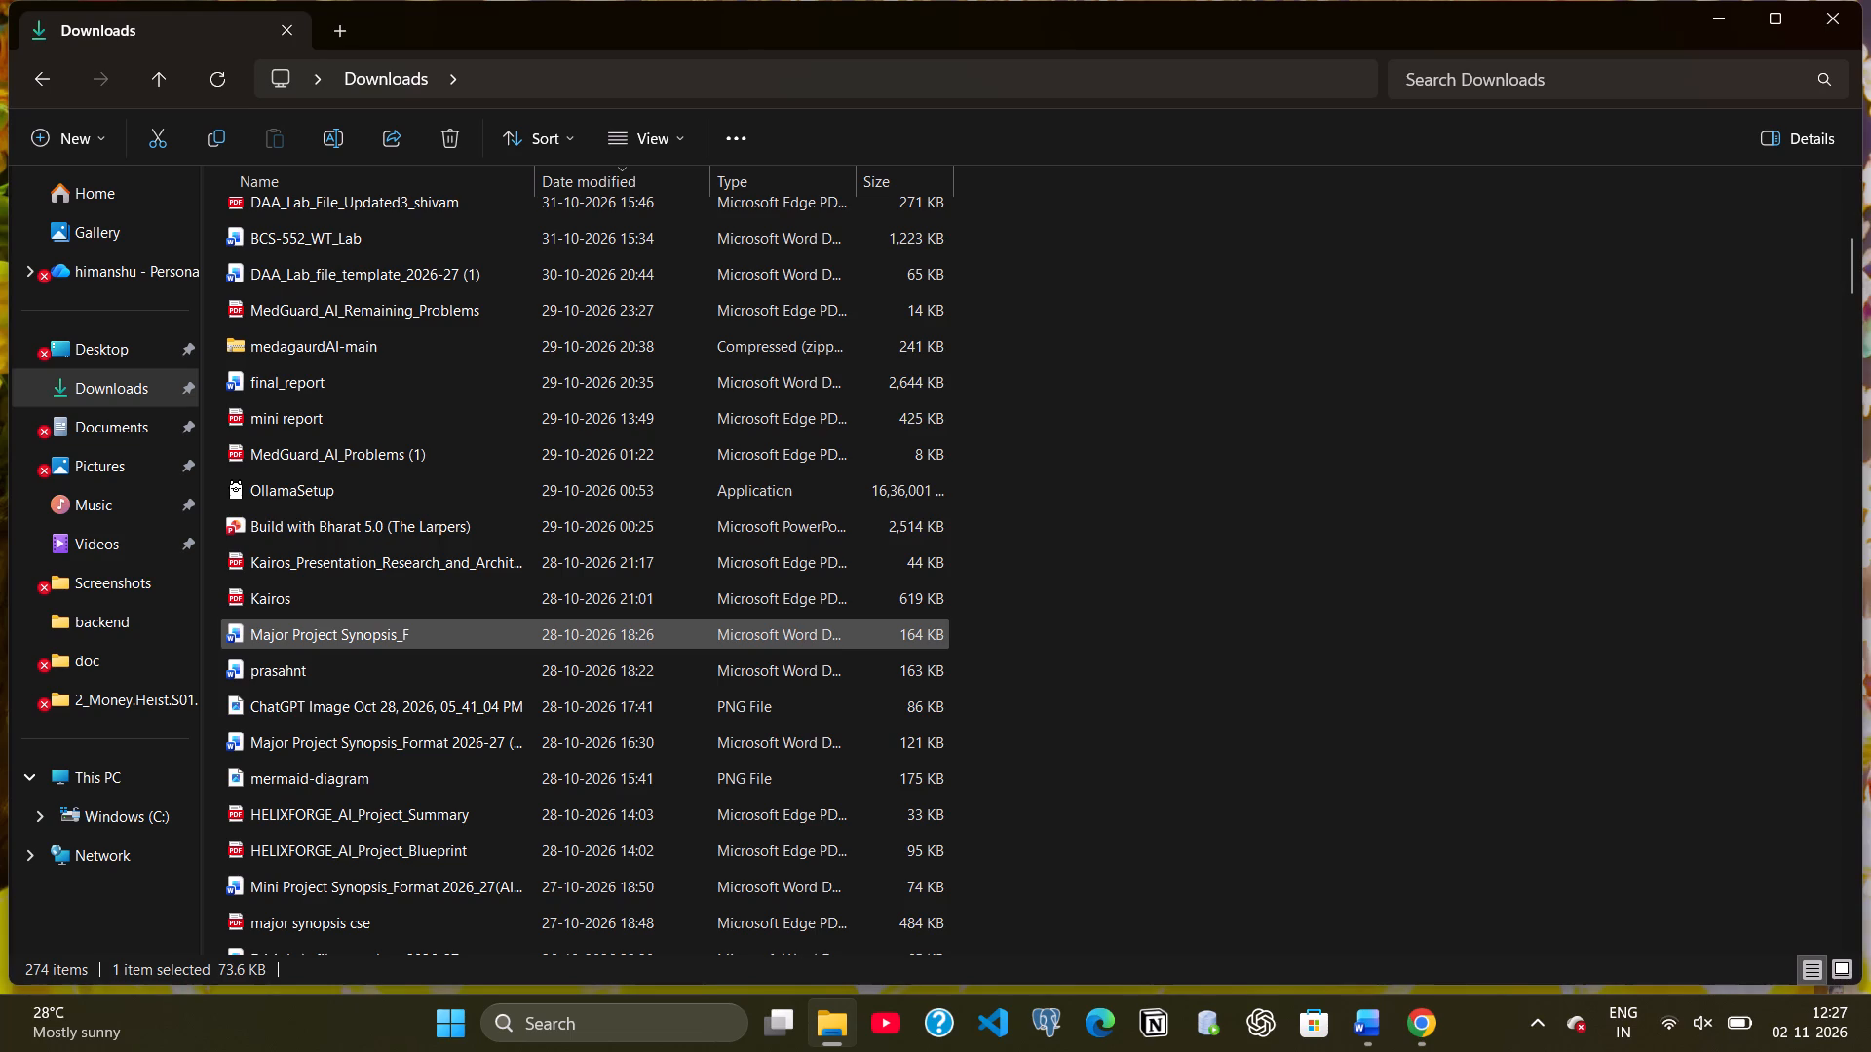
pyautogui.scroll(5, 436, 293)
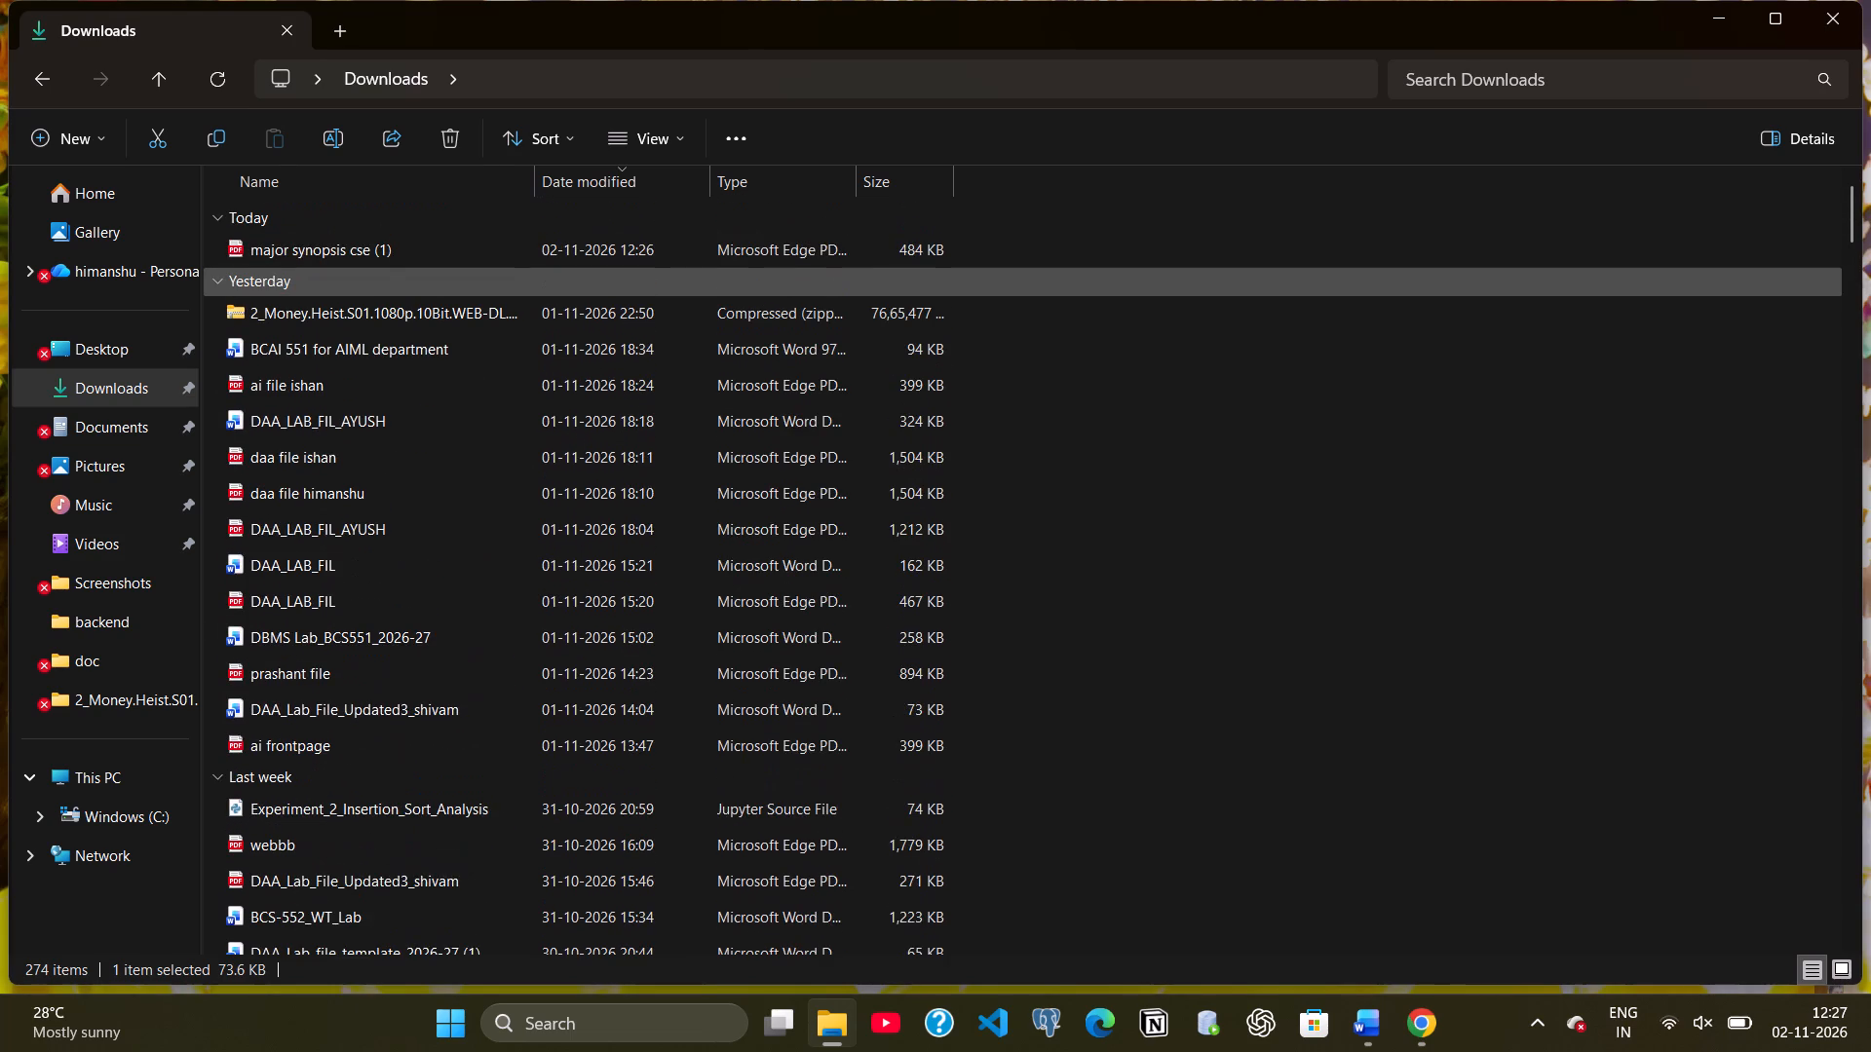
pyautogui.scroll(7, 436, 293)
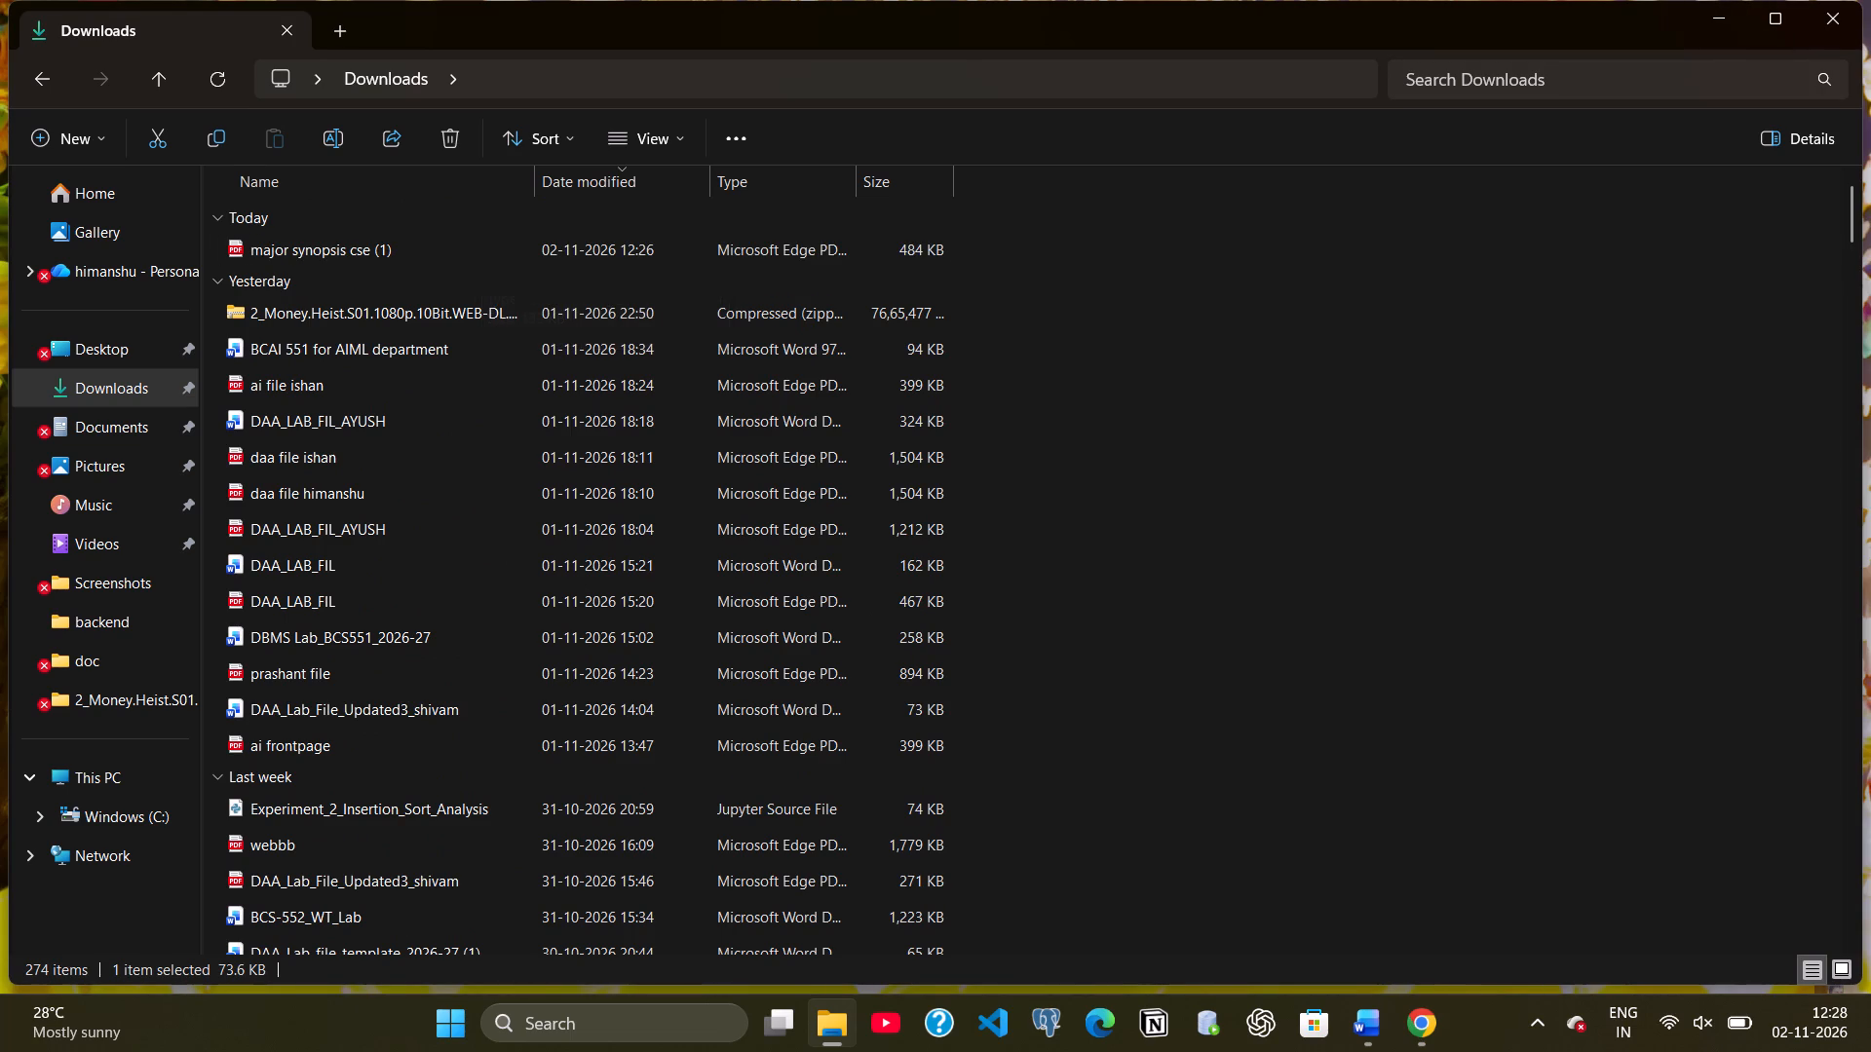
pyautogui.doubleClick(377, 244)
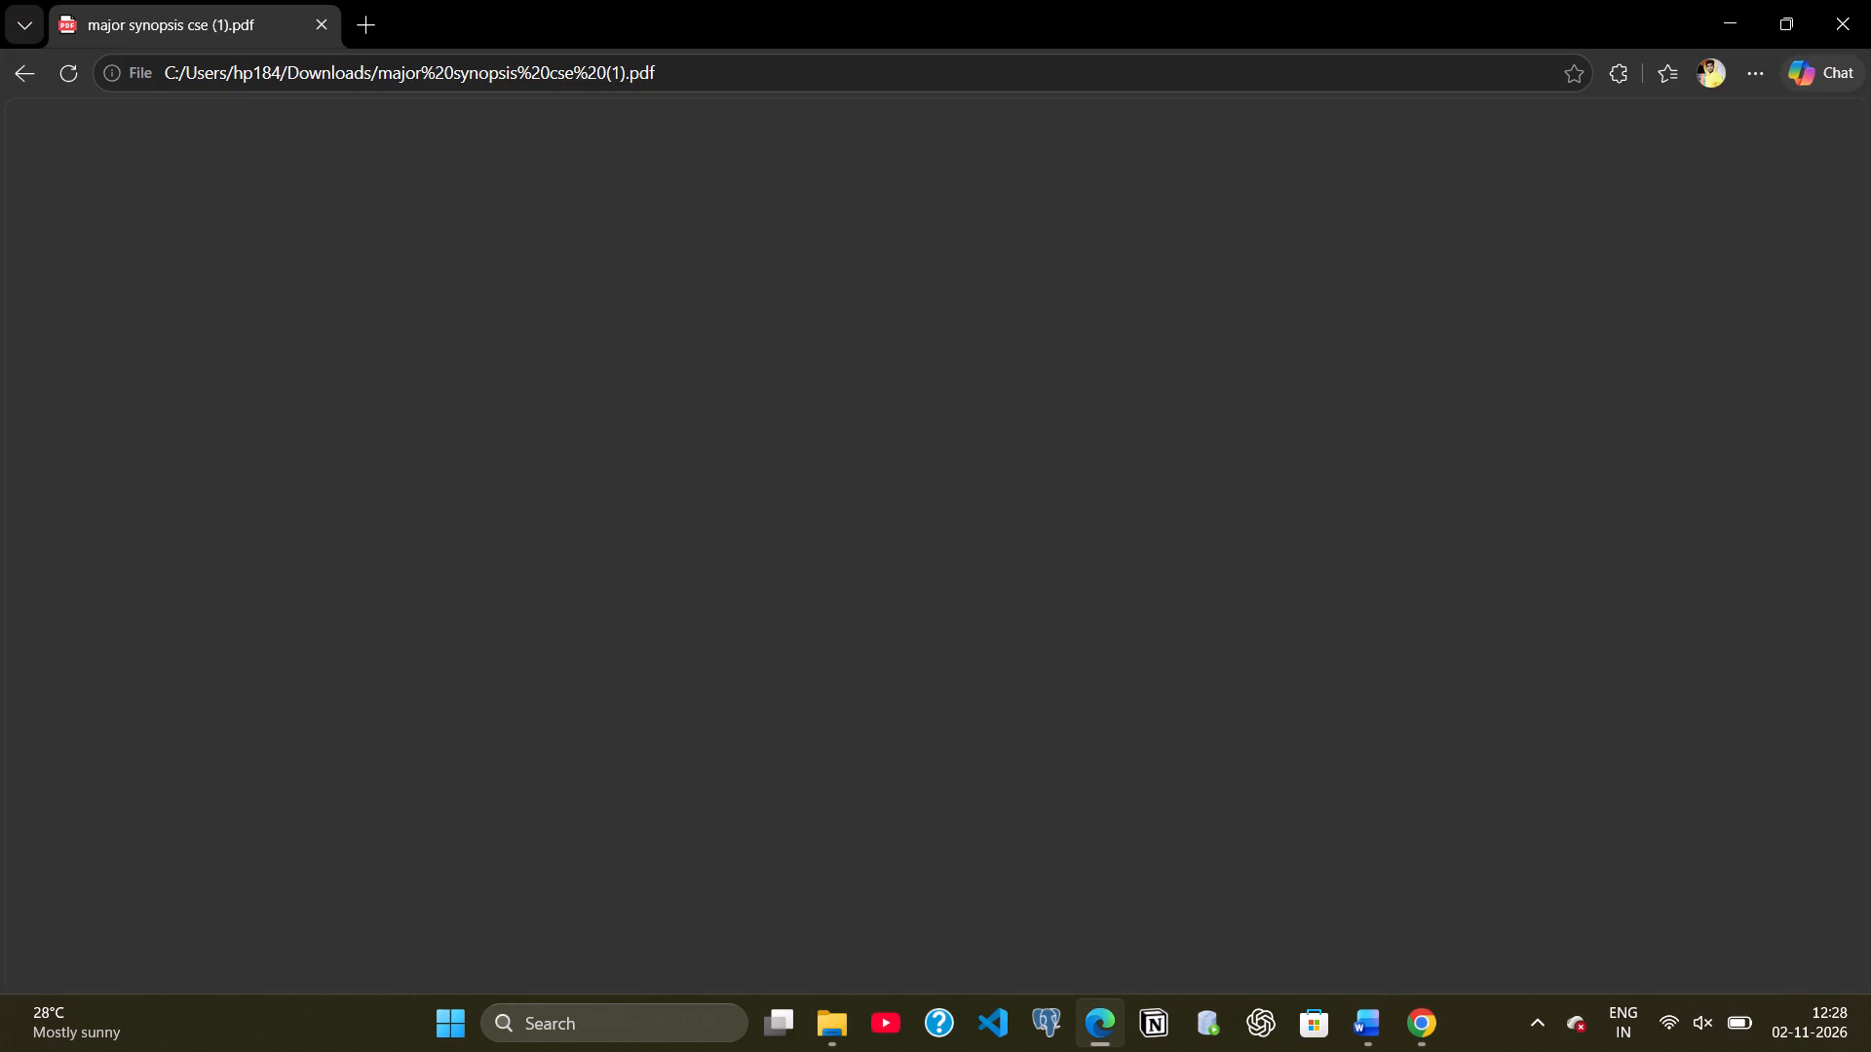
pyautogui.scroll(1, 821, 733)
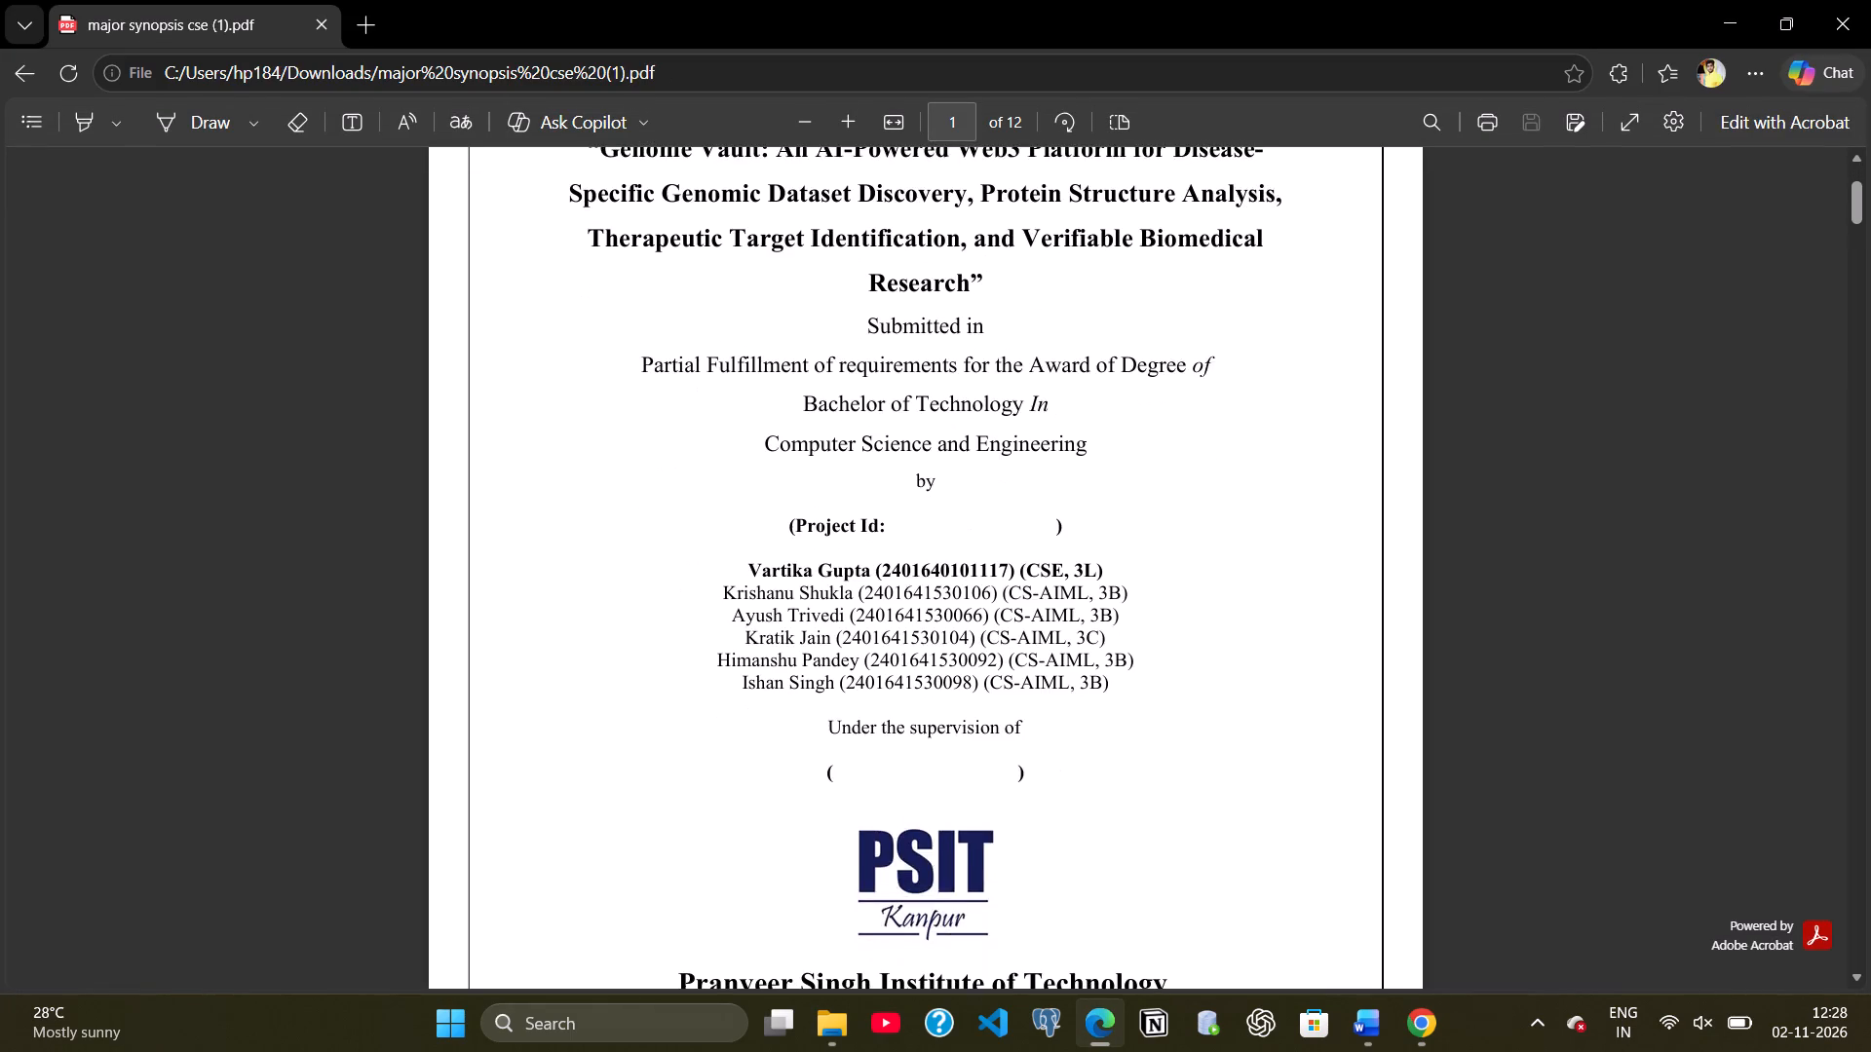
pyautogui.scroll(1, 821, 733)
pyautogui.click(1737, 5)
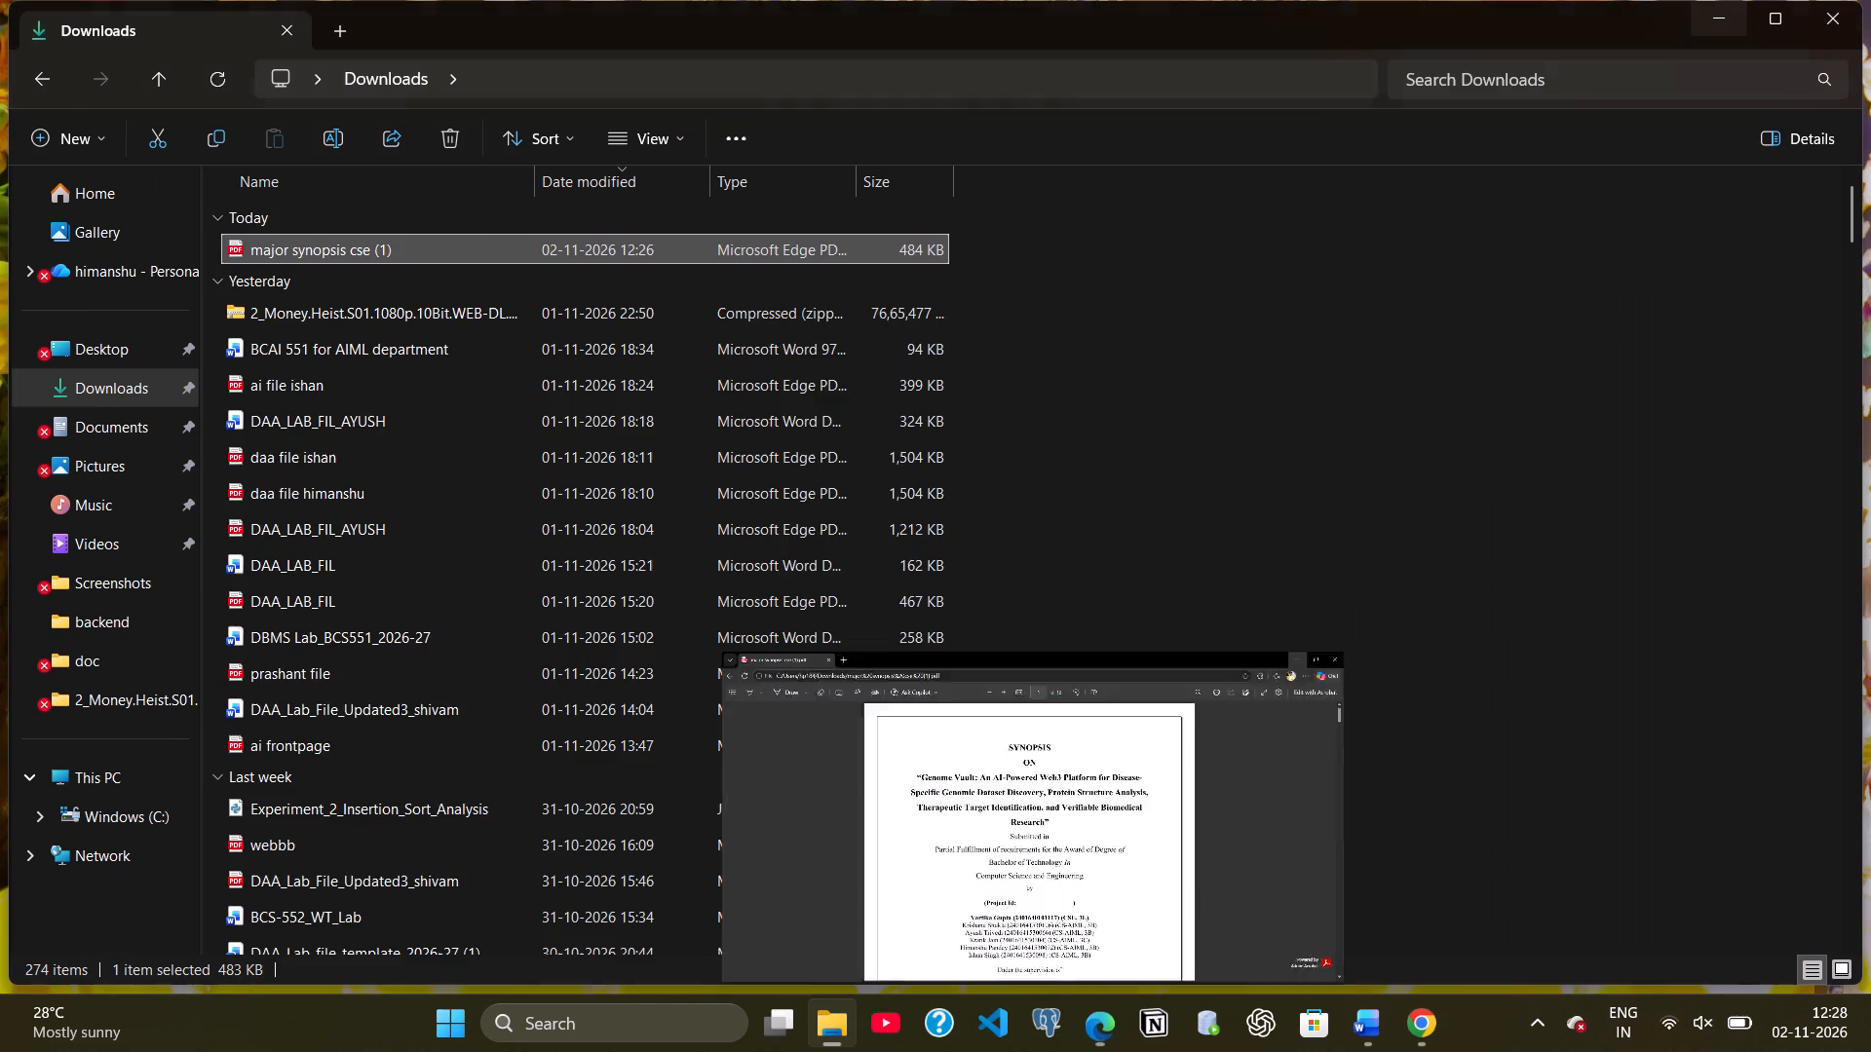
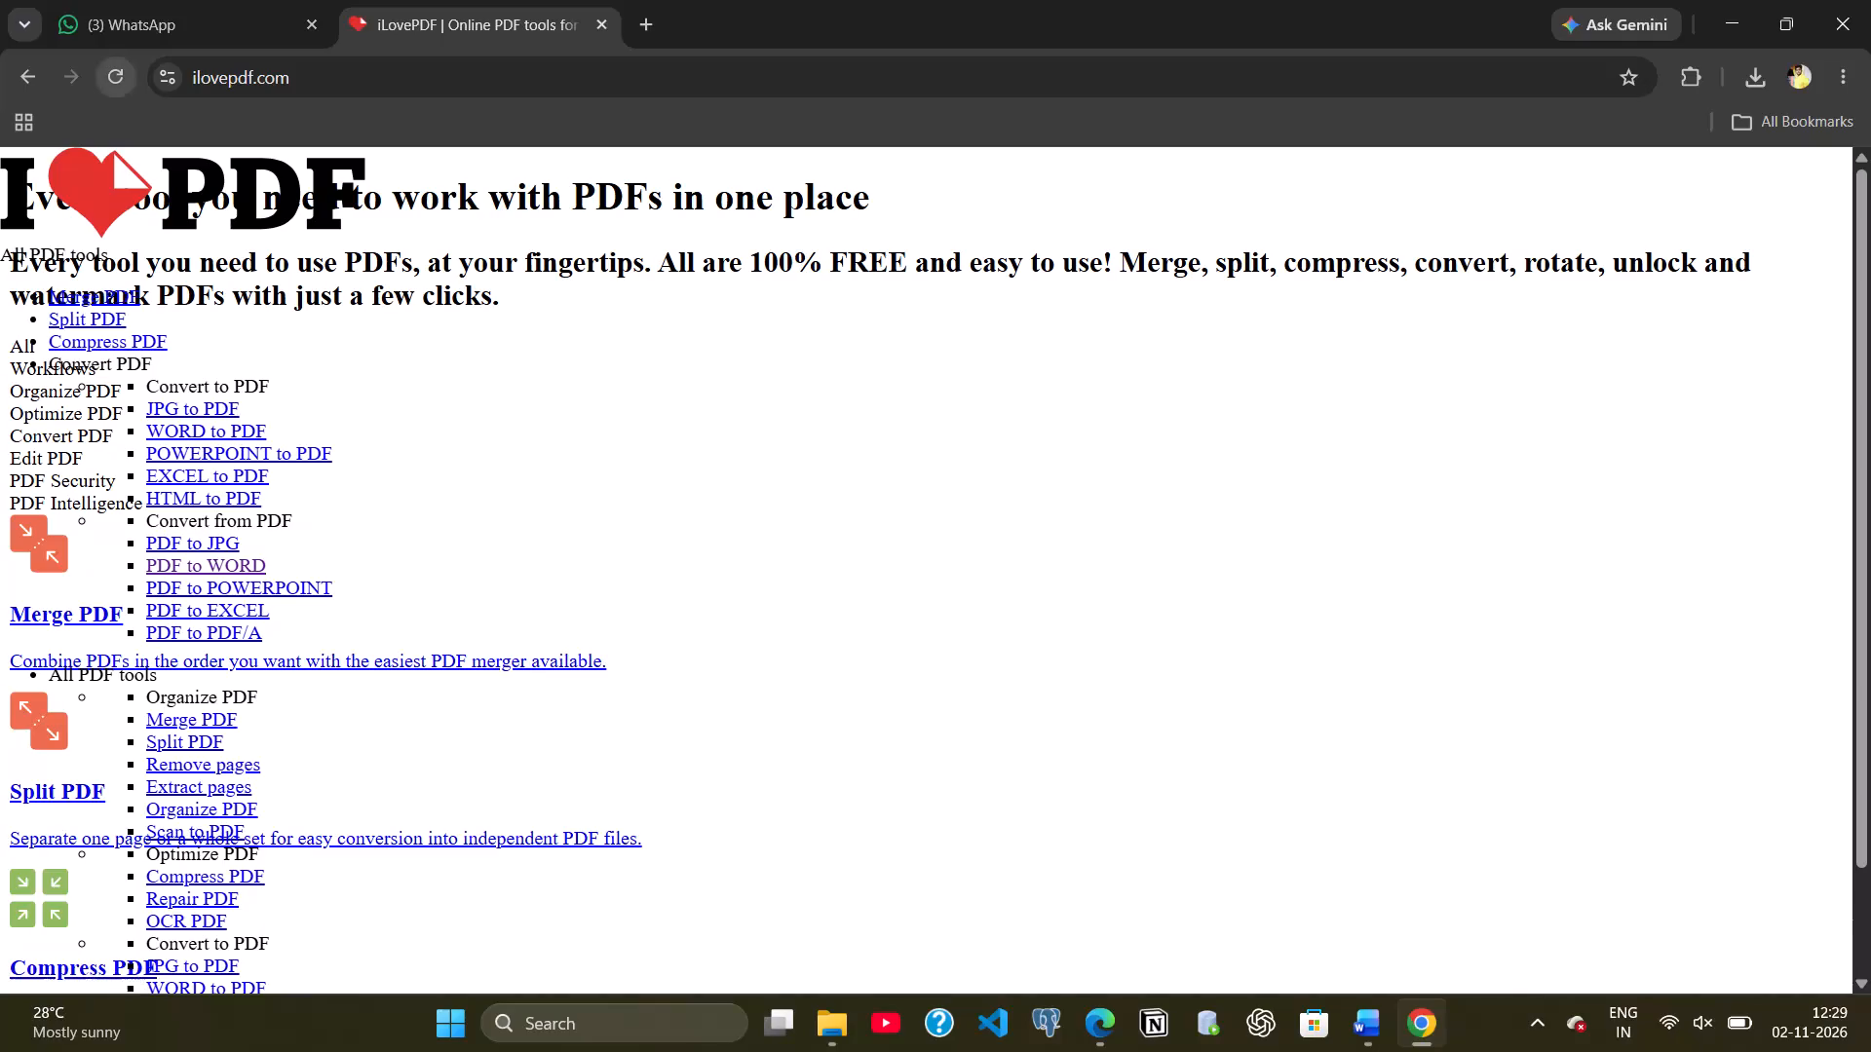
# Reload the iLovePDF home page and open its PDF to Word converter.
pyautogui.click(122, 74)
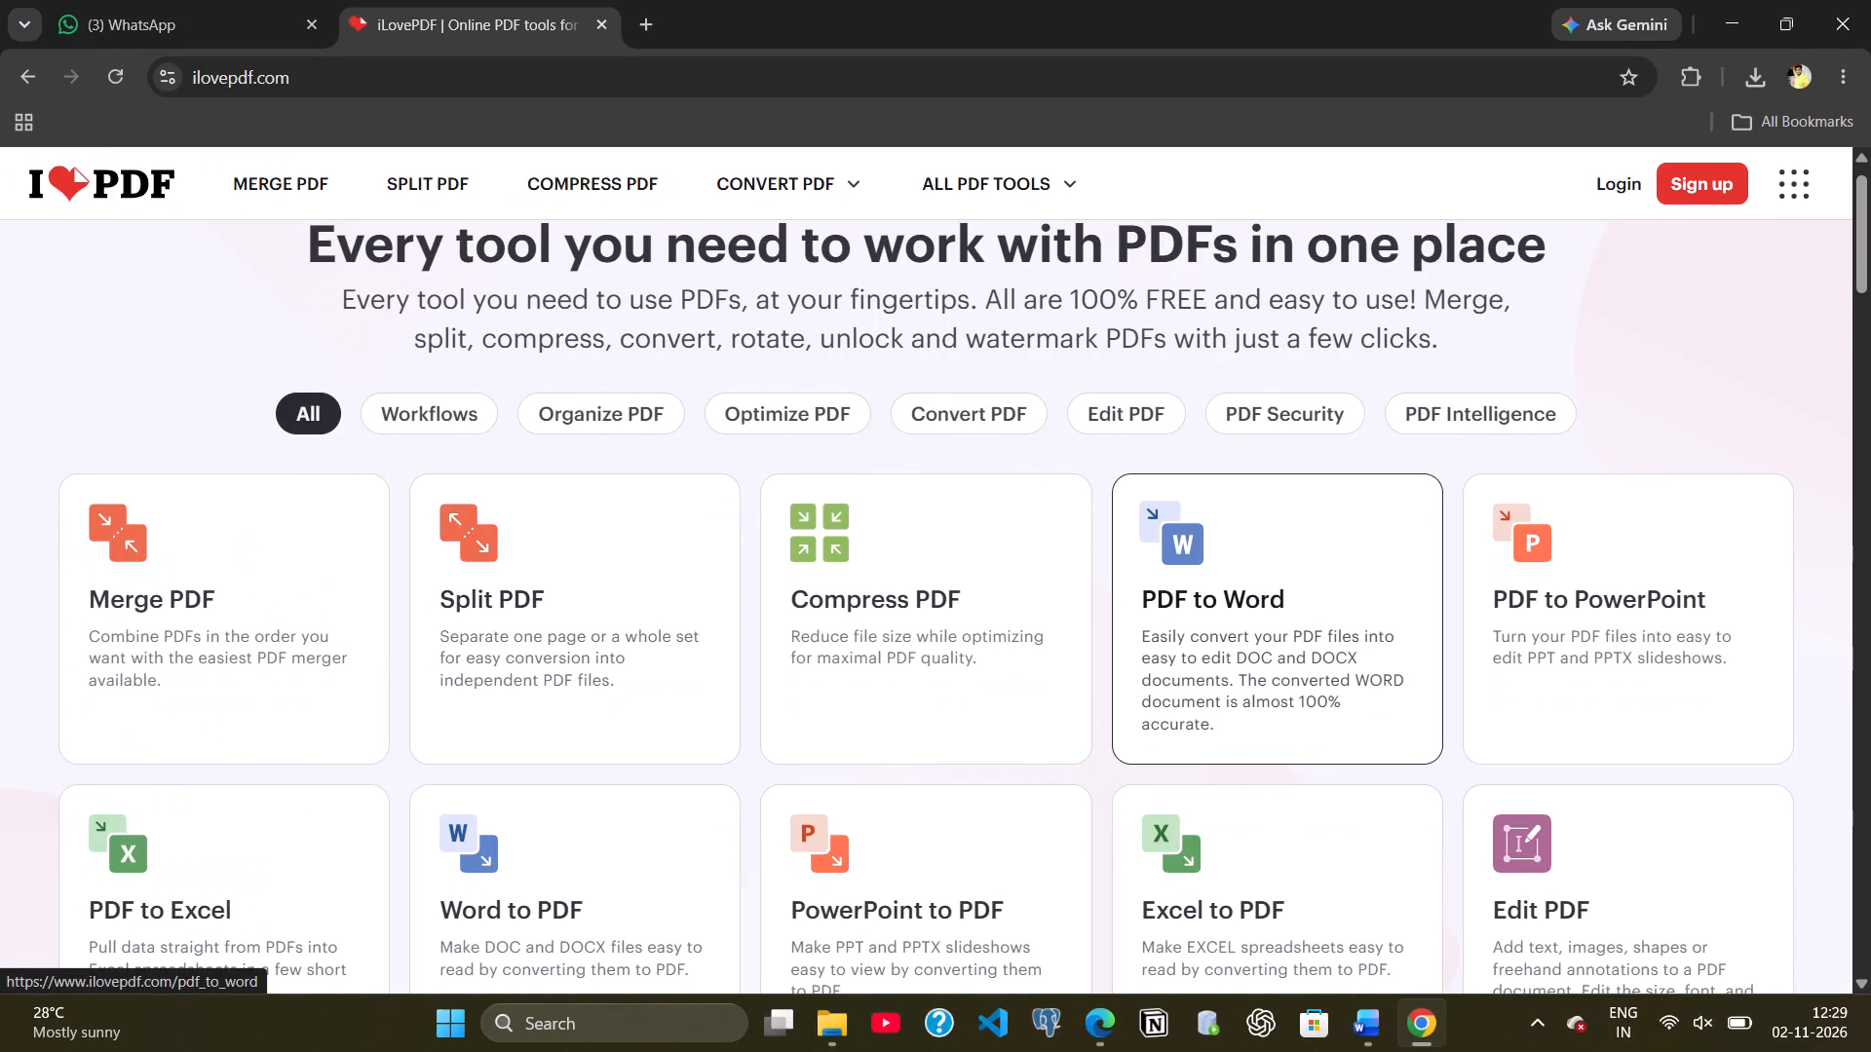
pyautogui.click(1251, 677)
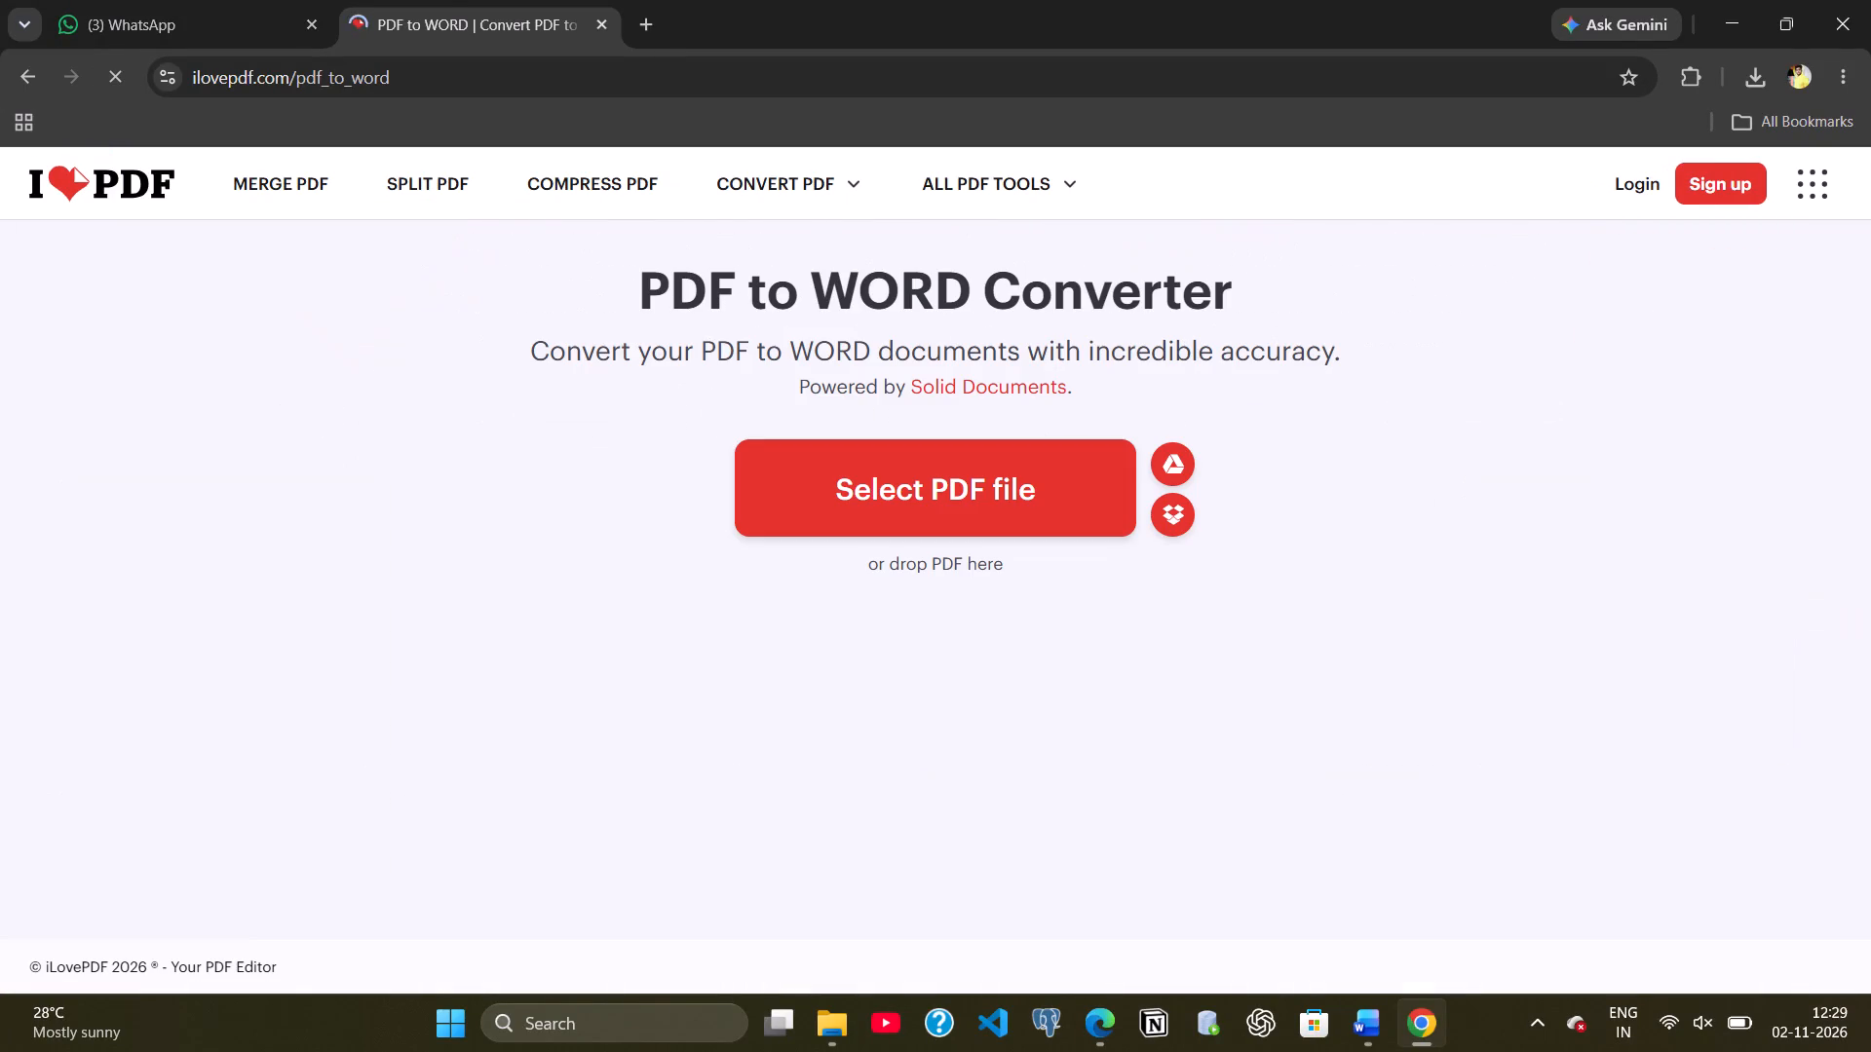
# Add the PDF "major synopsis cse (1)" from the Downloads folder to the converter and convert it to Word.
pyautogui.click(957, 493)
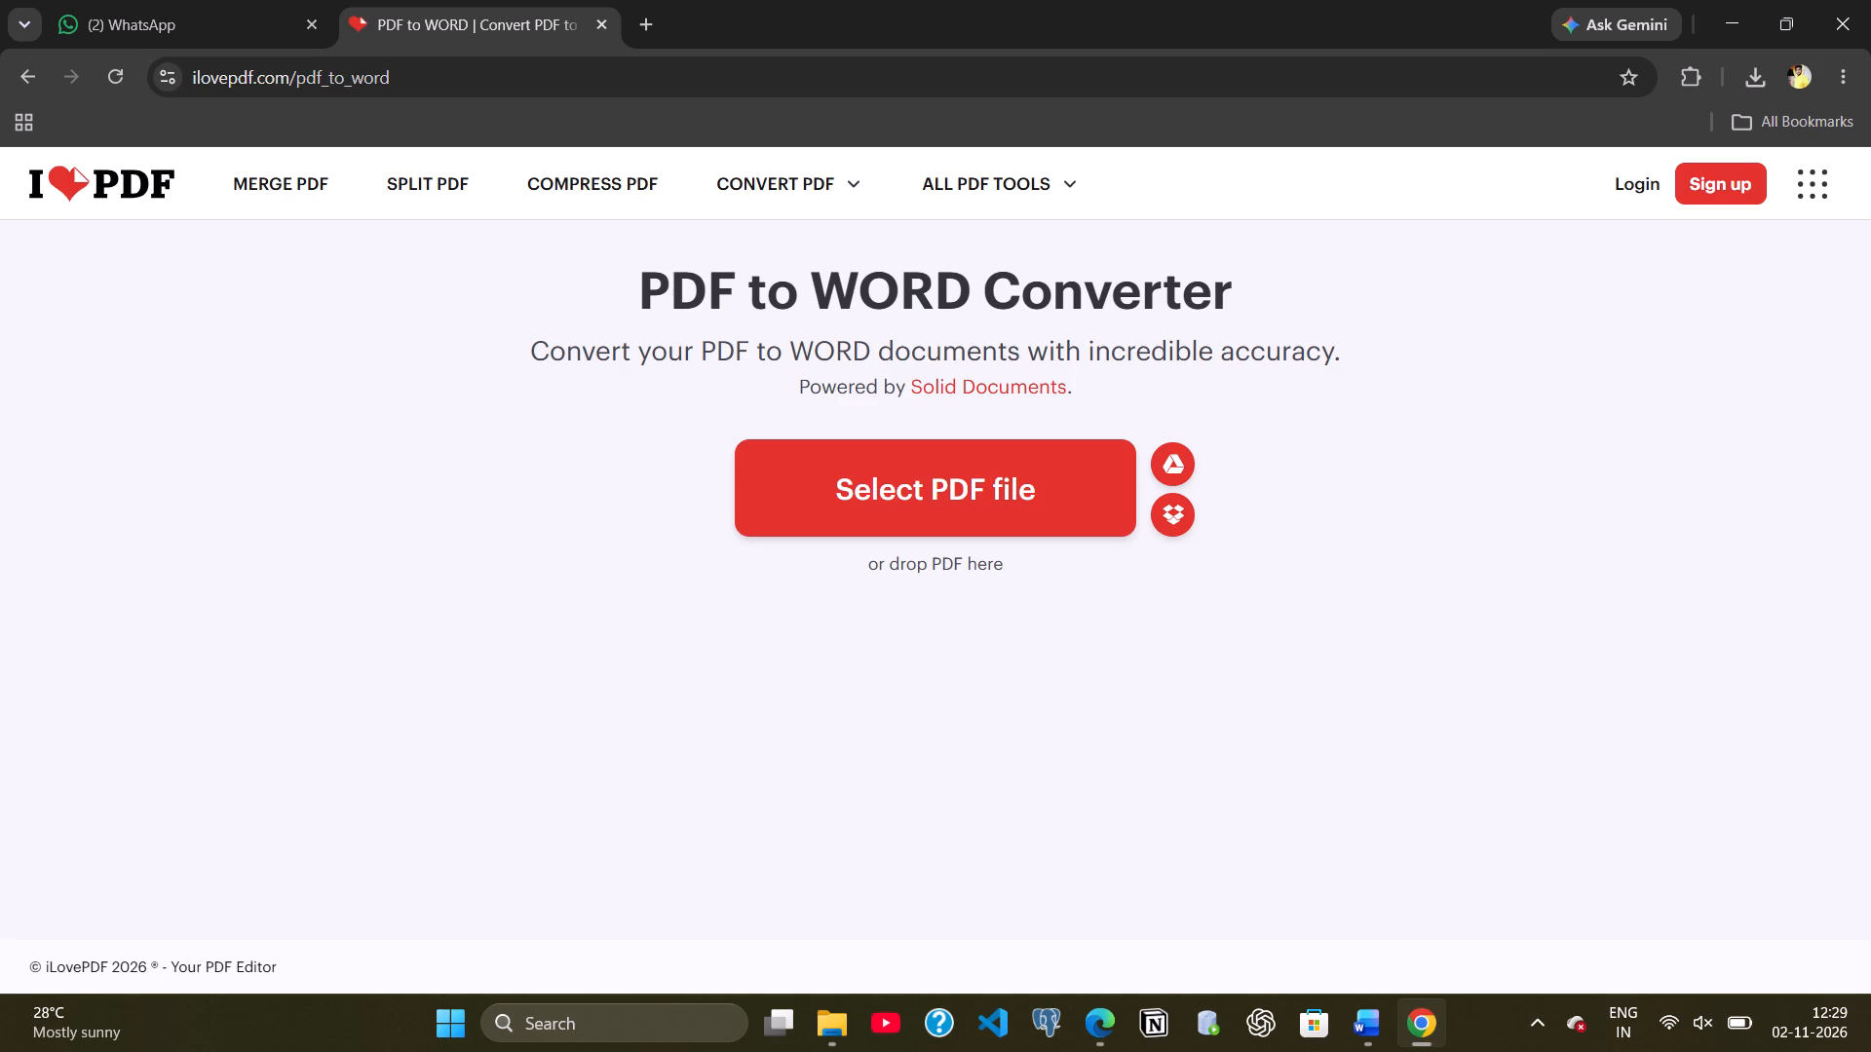
pyautogui.click(940, 504)
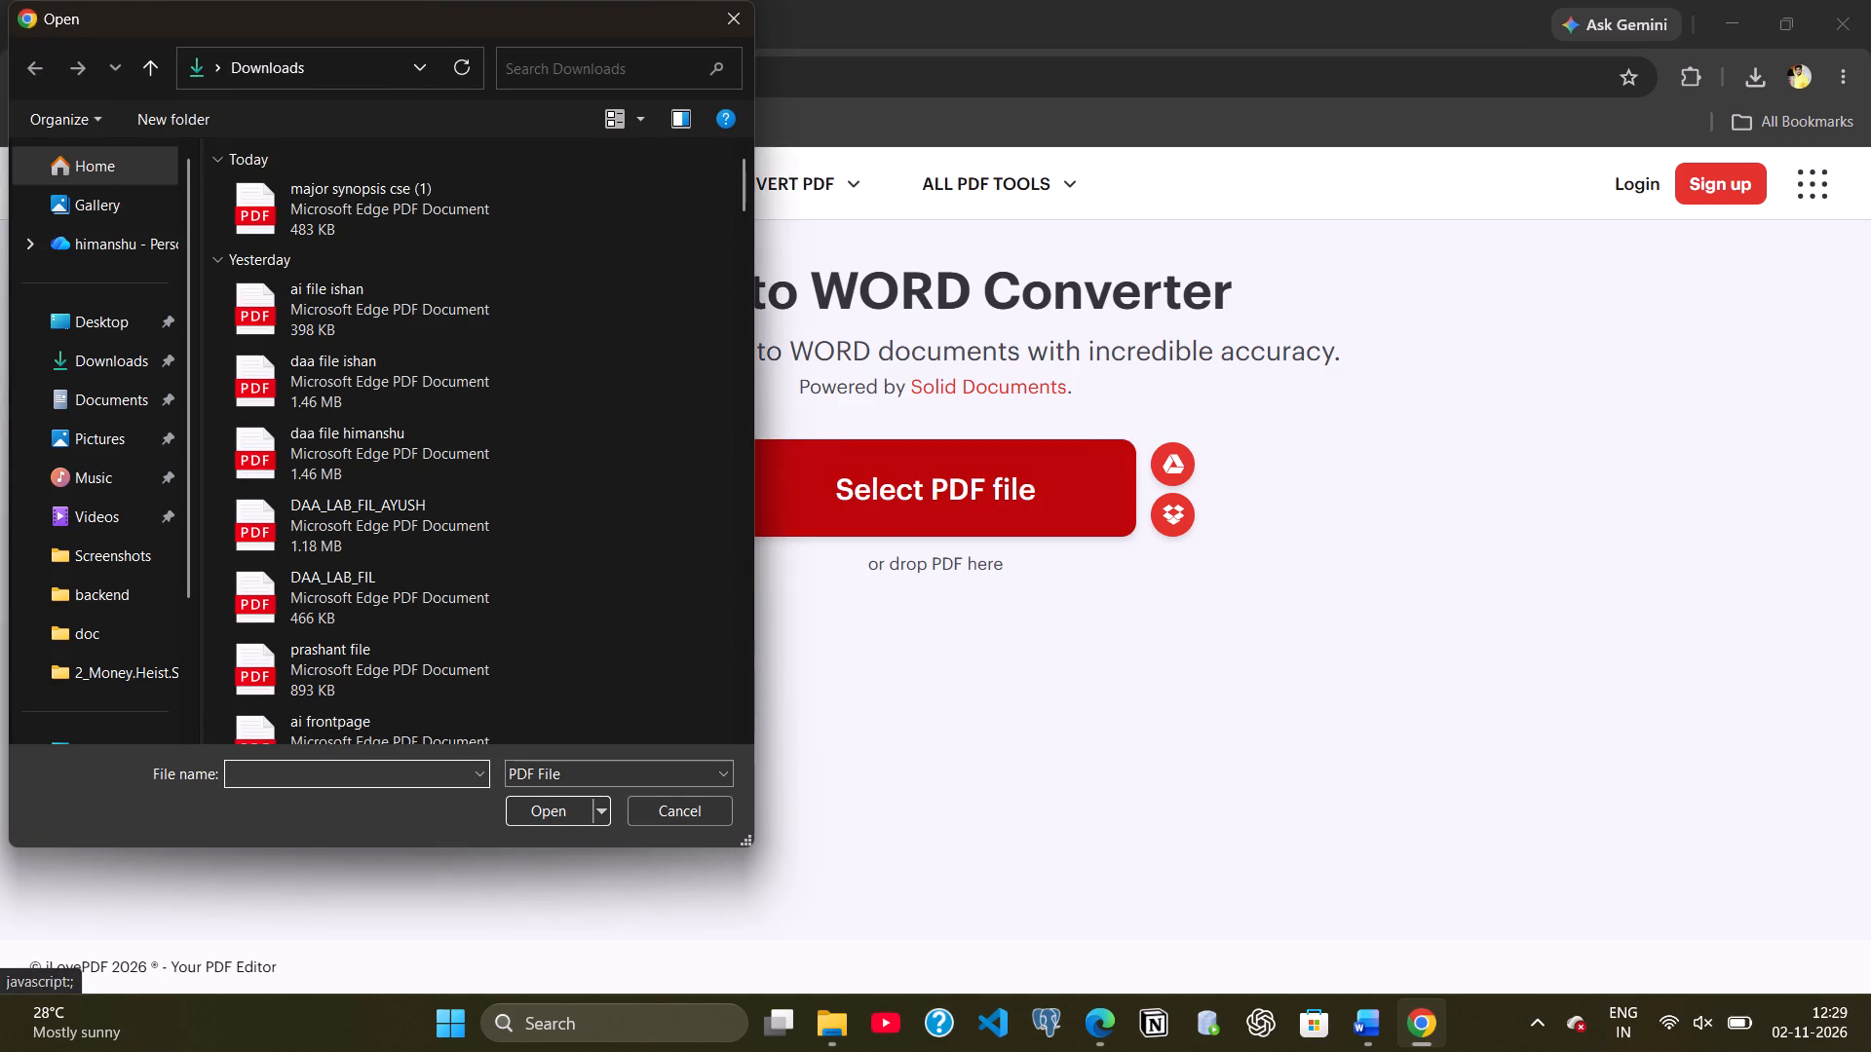
pyautogui.click(344, 192)
pyautogui.click(557, 798)
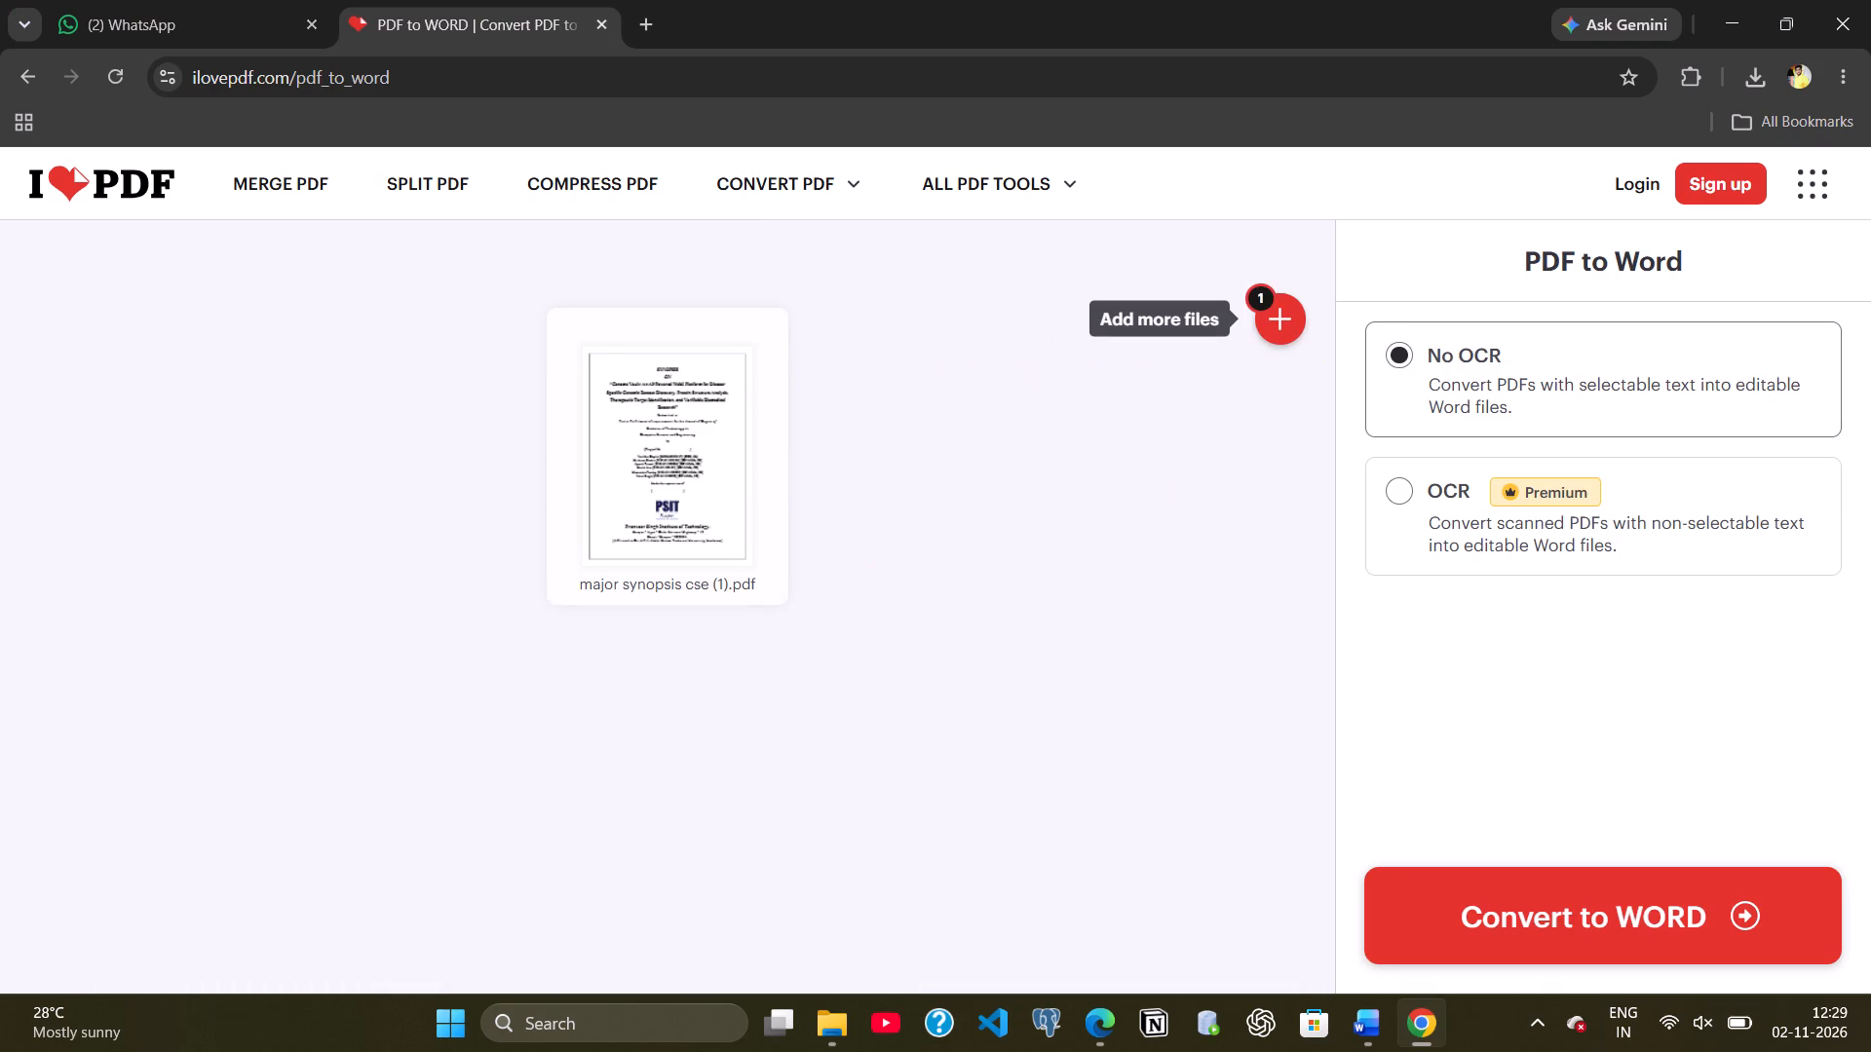
pyautogui.click(1635, 920)
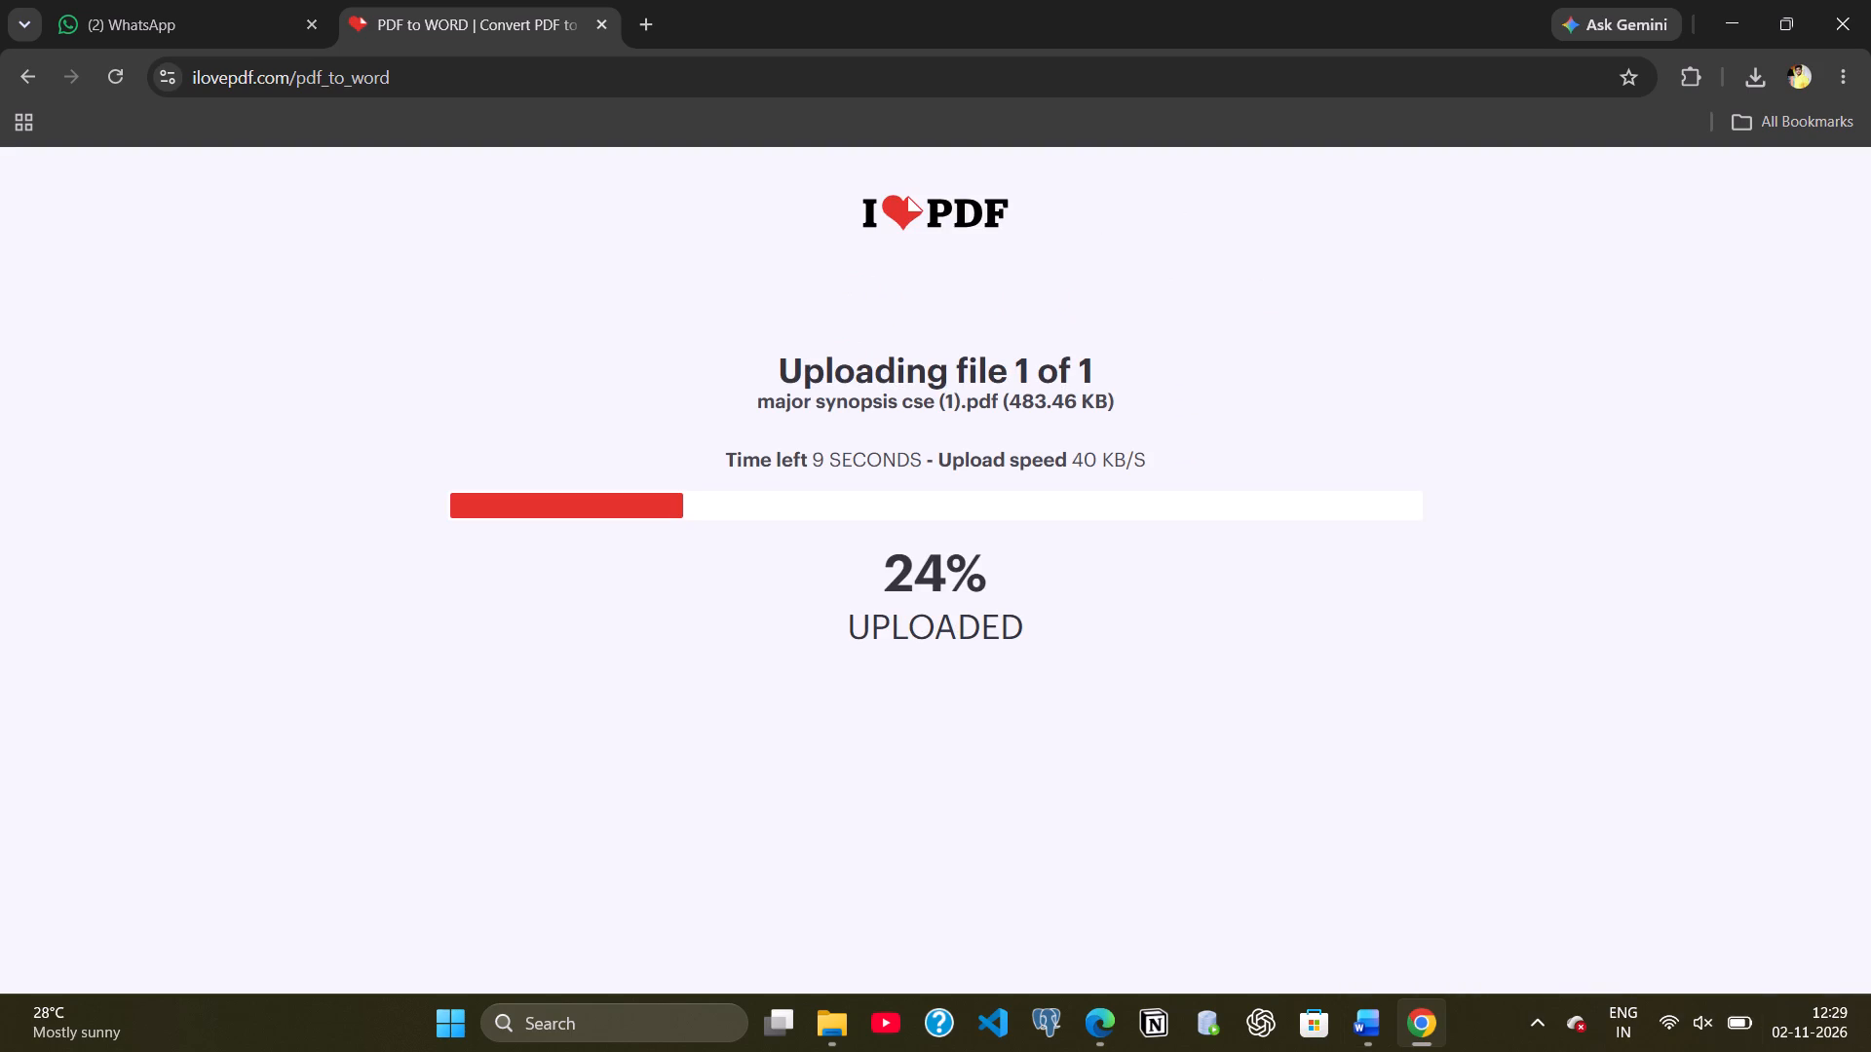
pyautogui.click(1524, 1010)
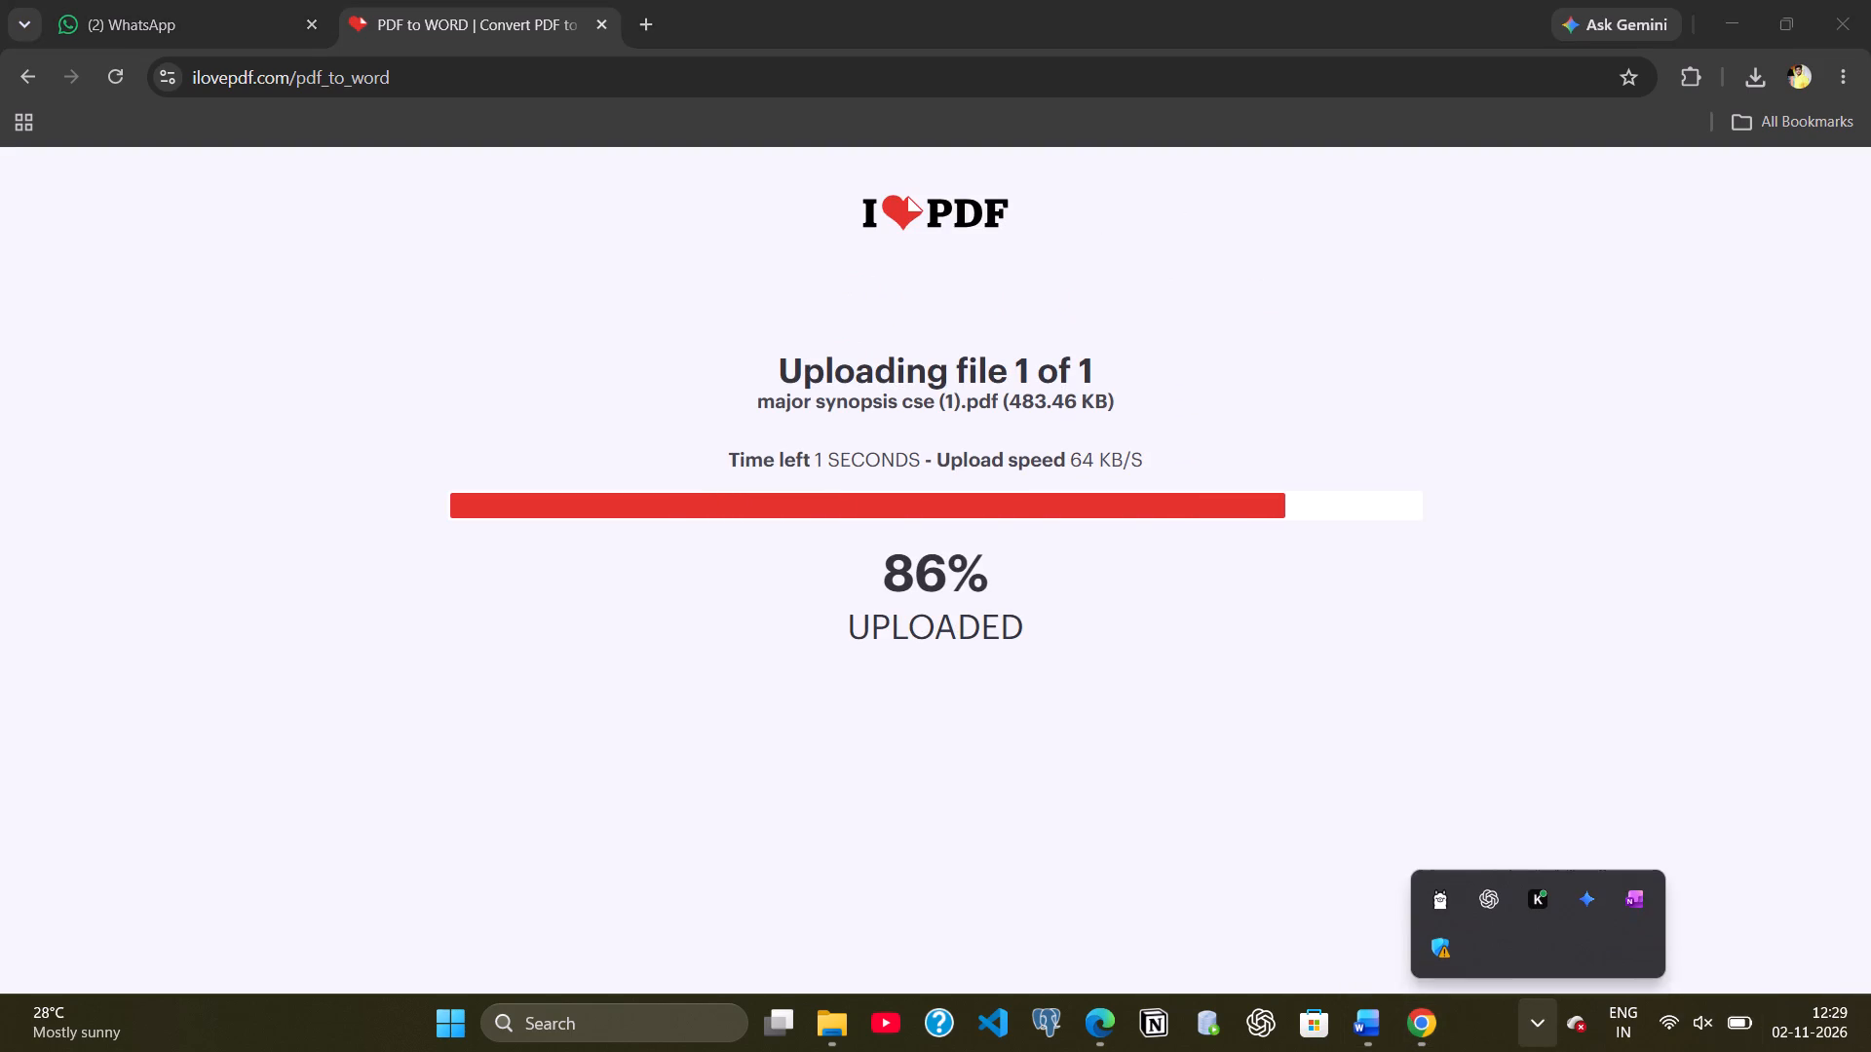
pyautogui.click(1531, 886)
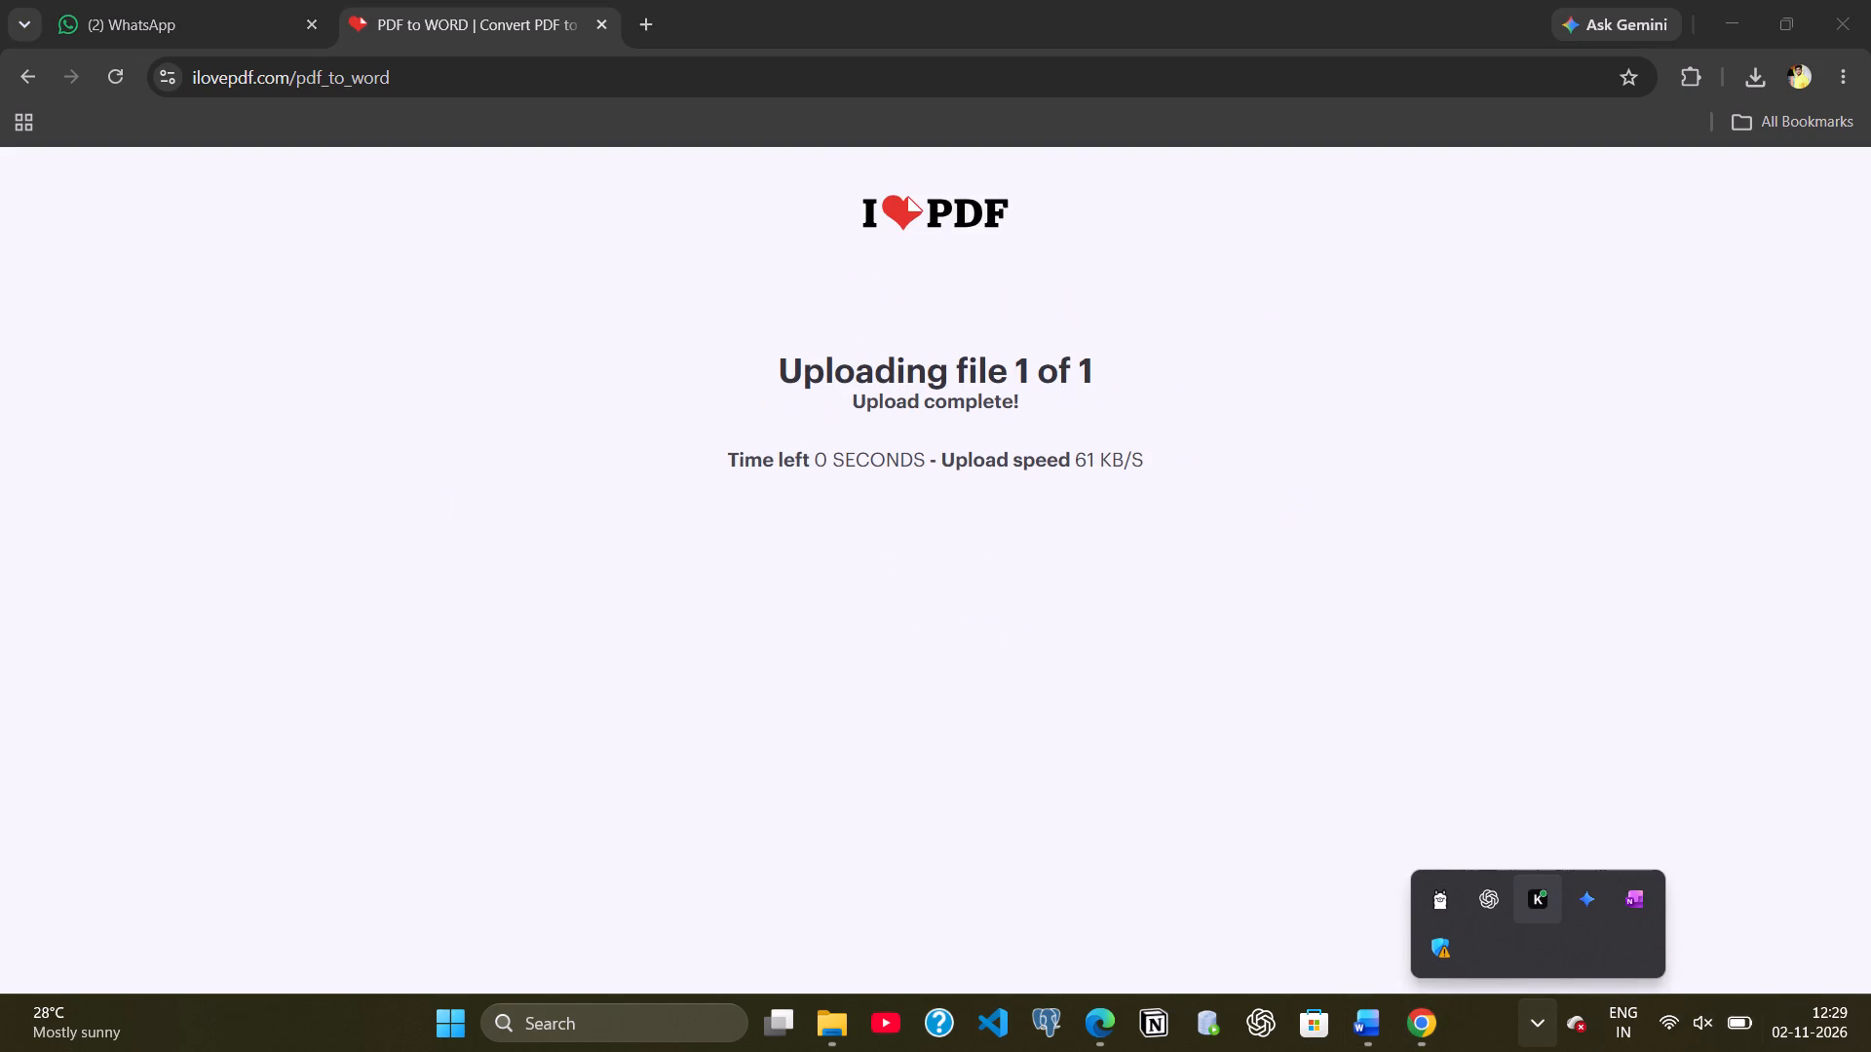
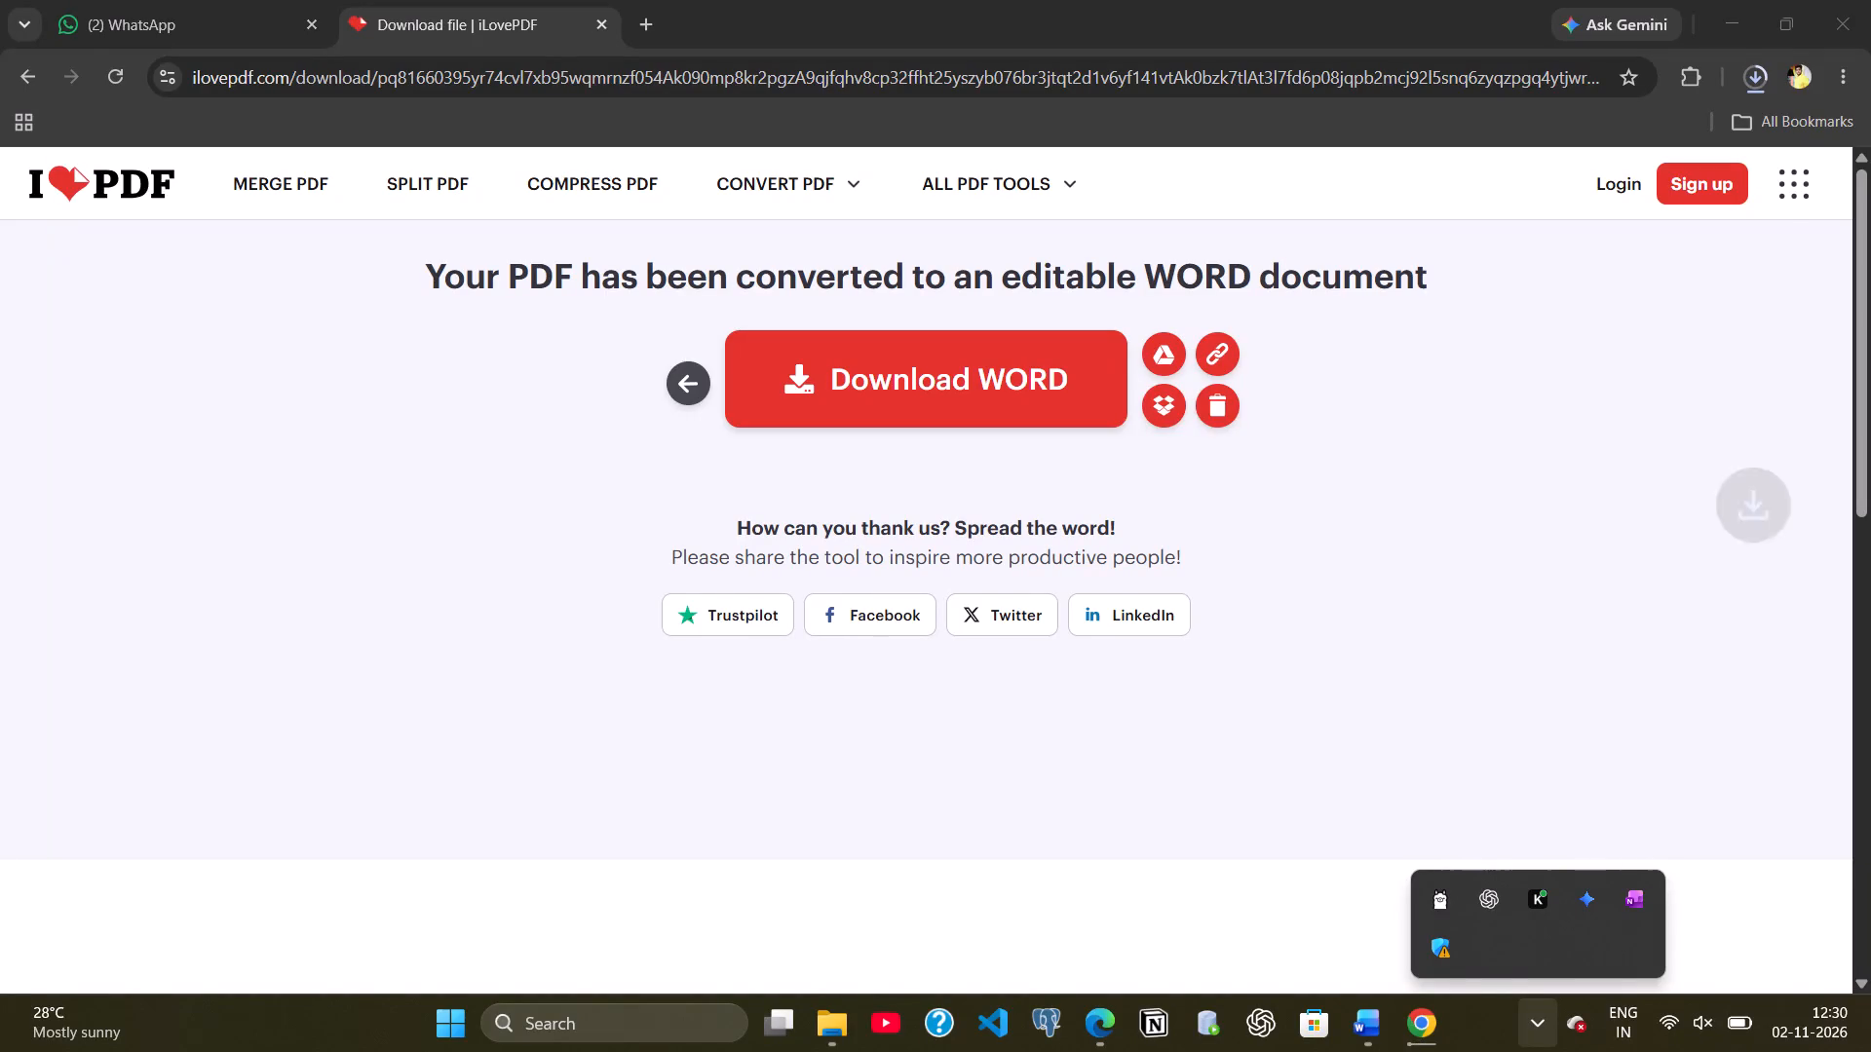
# Open the downloaded Word file "major synopsis cse (1).docx" from the browser's recent downloads.
pyautogui.click(1498, 704)
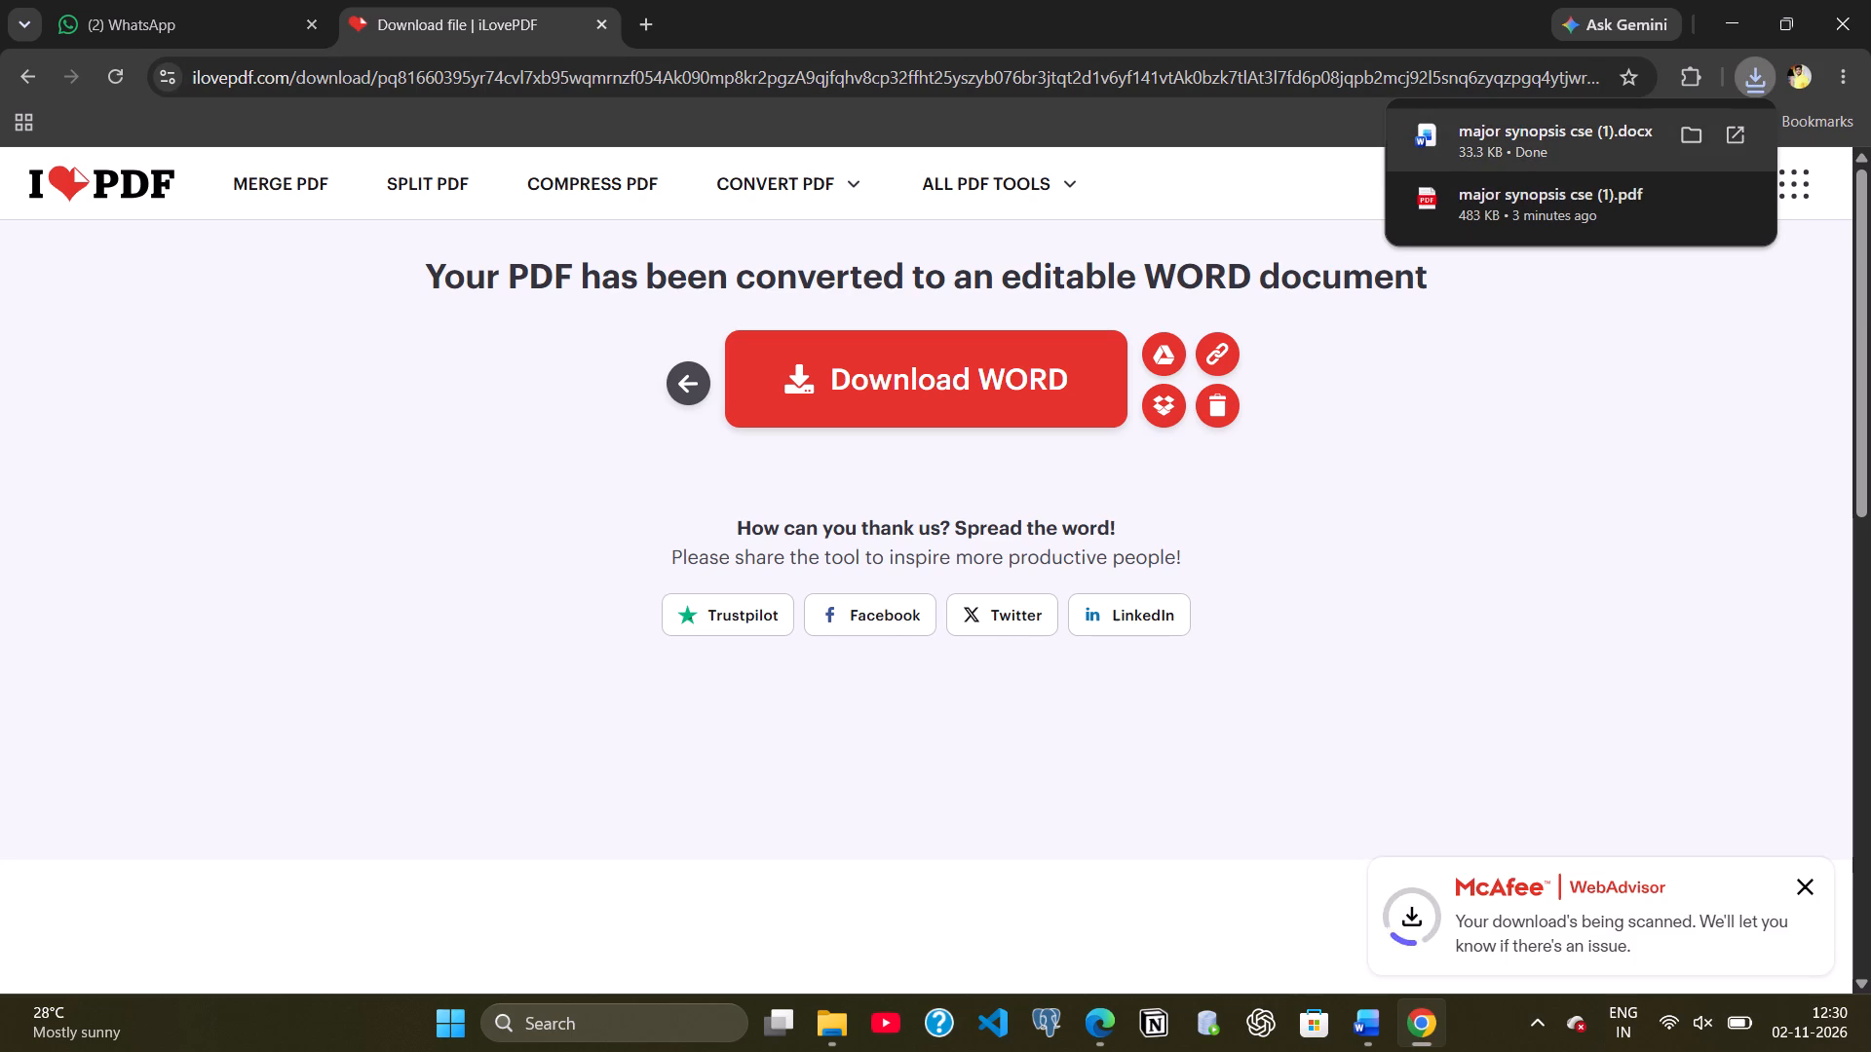
pyautogui.click(1475, 146)
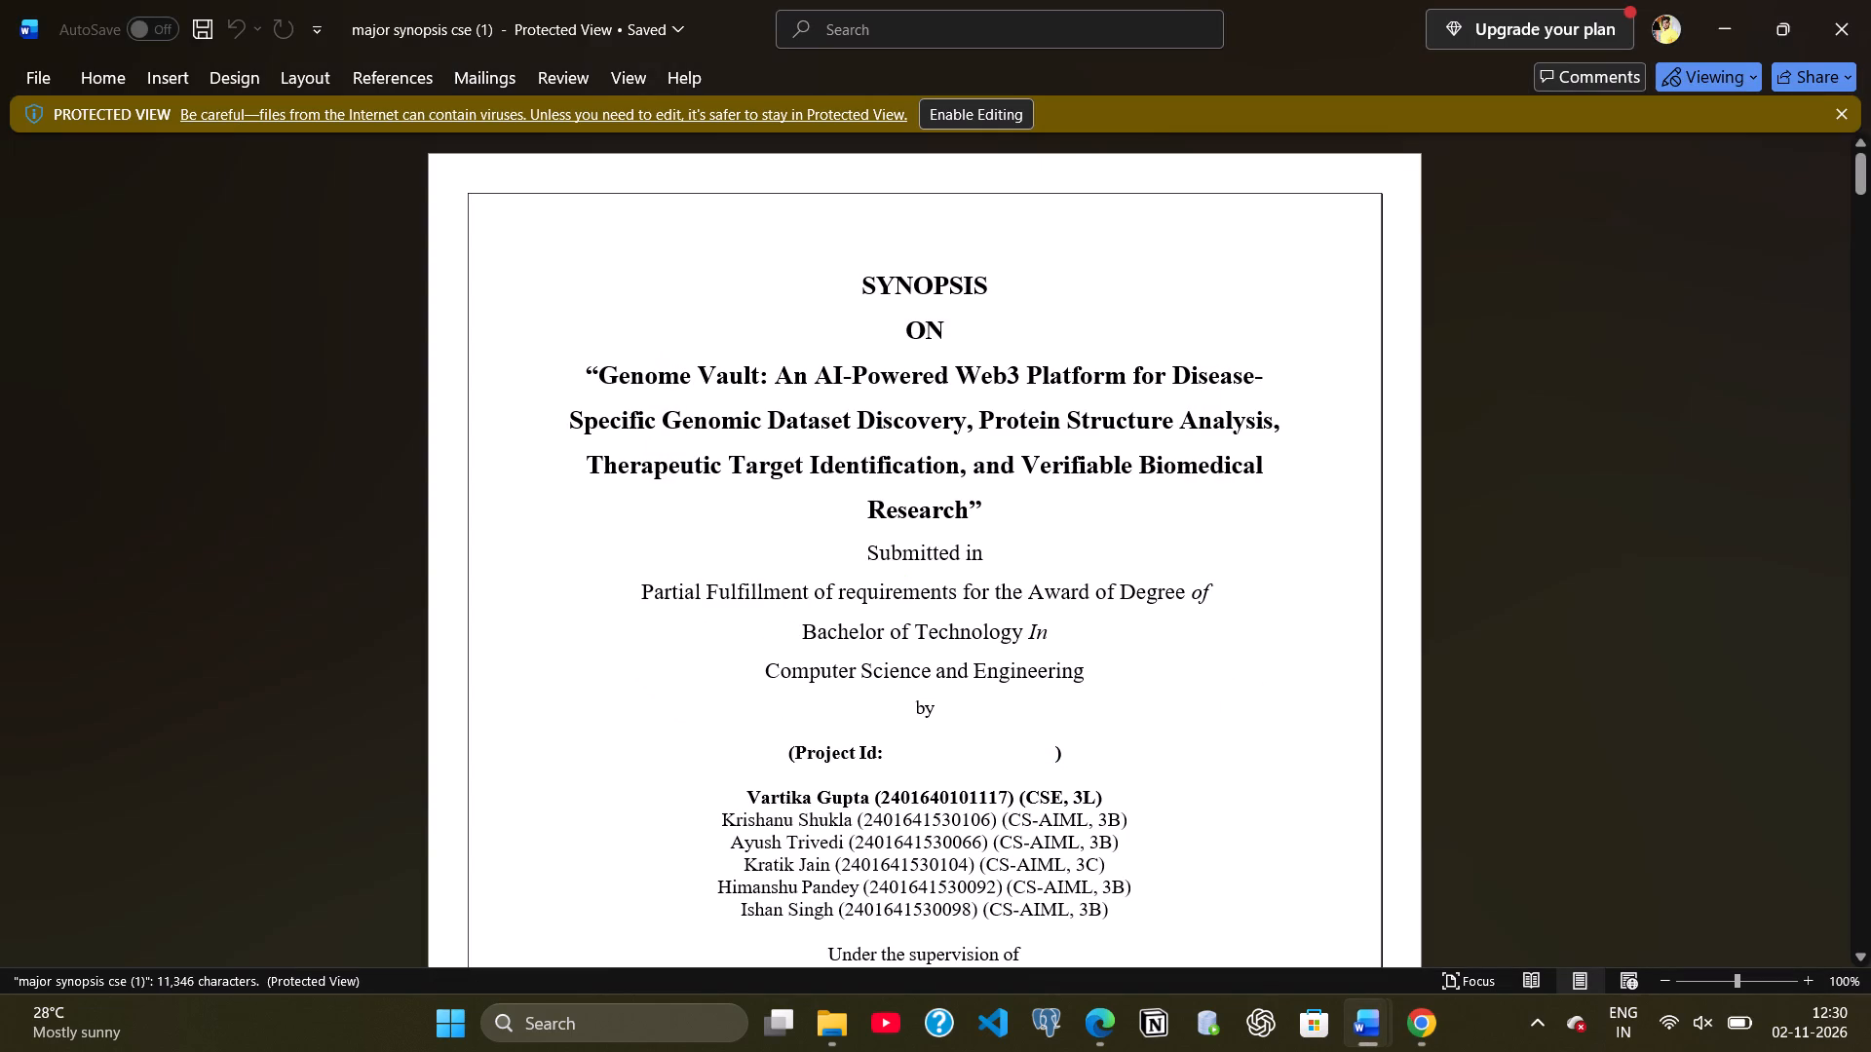
# Enable editing for the converted synopsis document.
pyautogui.scroll(-1, 1144, 704)
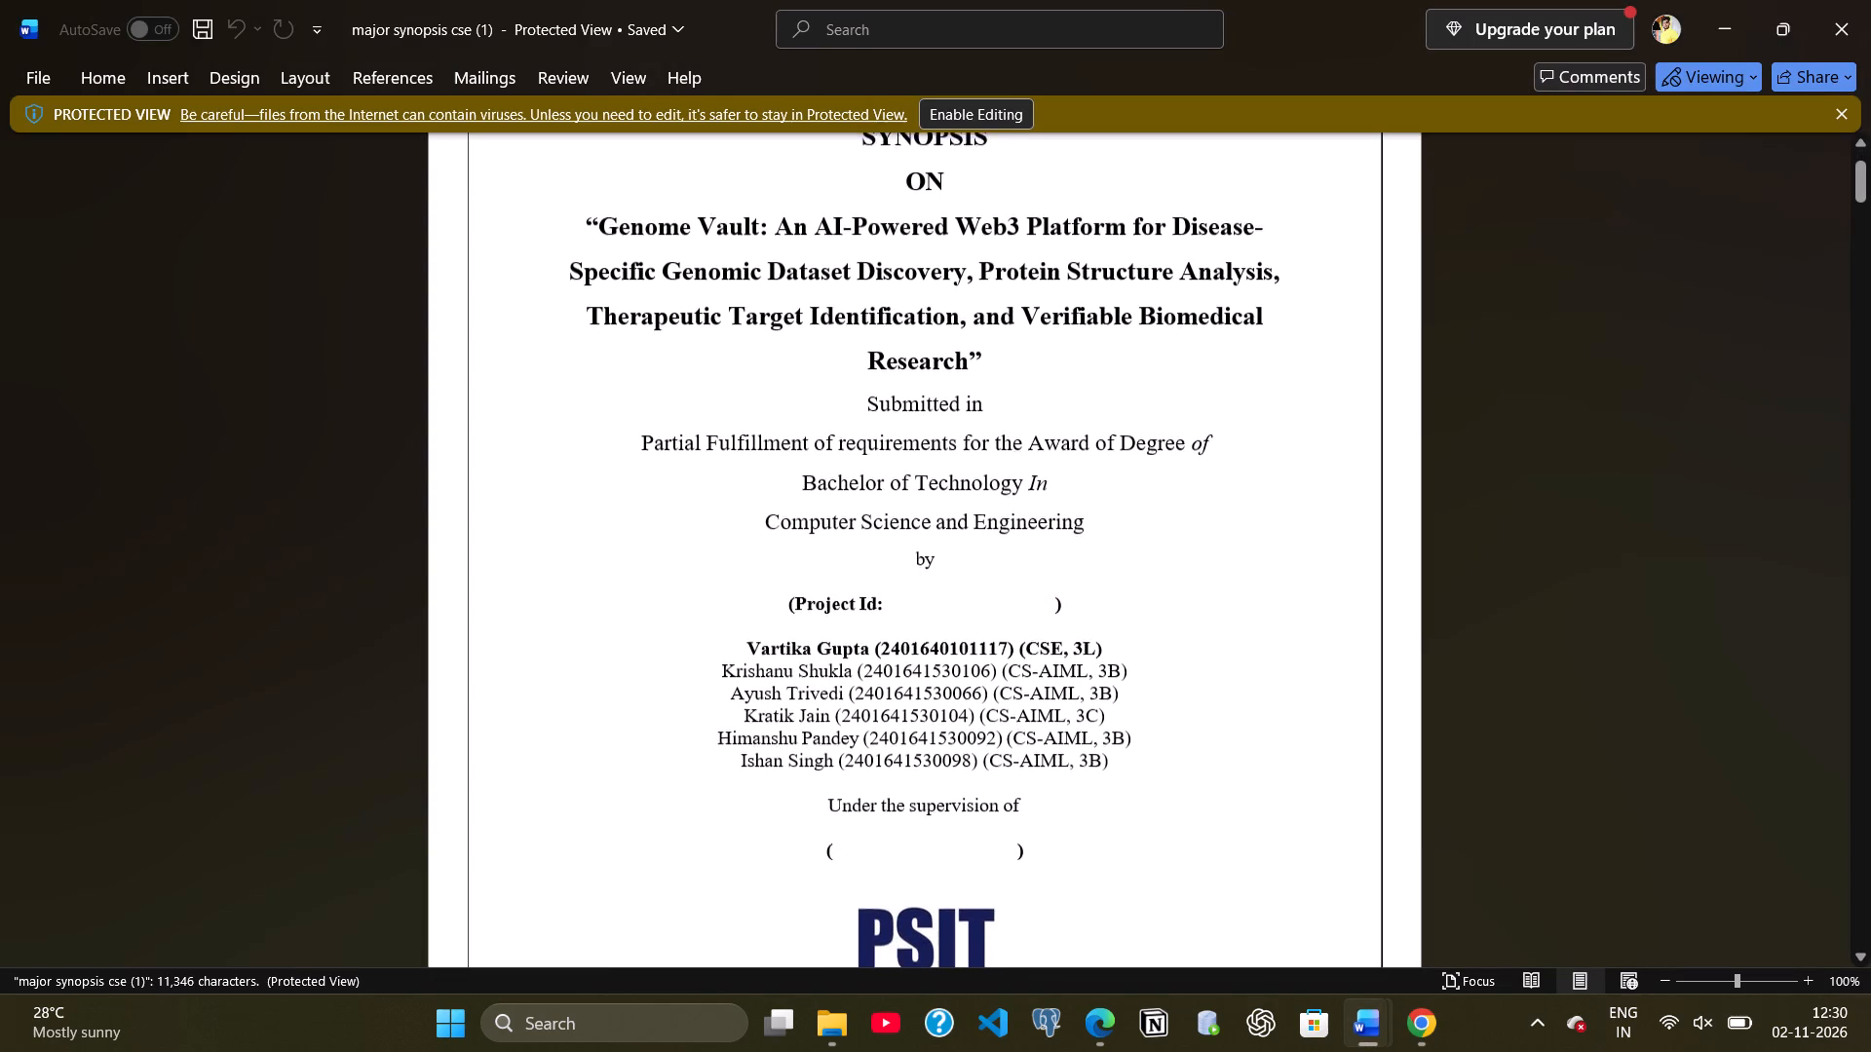
pyautogui.scroll(-2, 1144, 704)
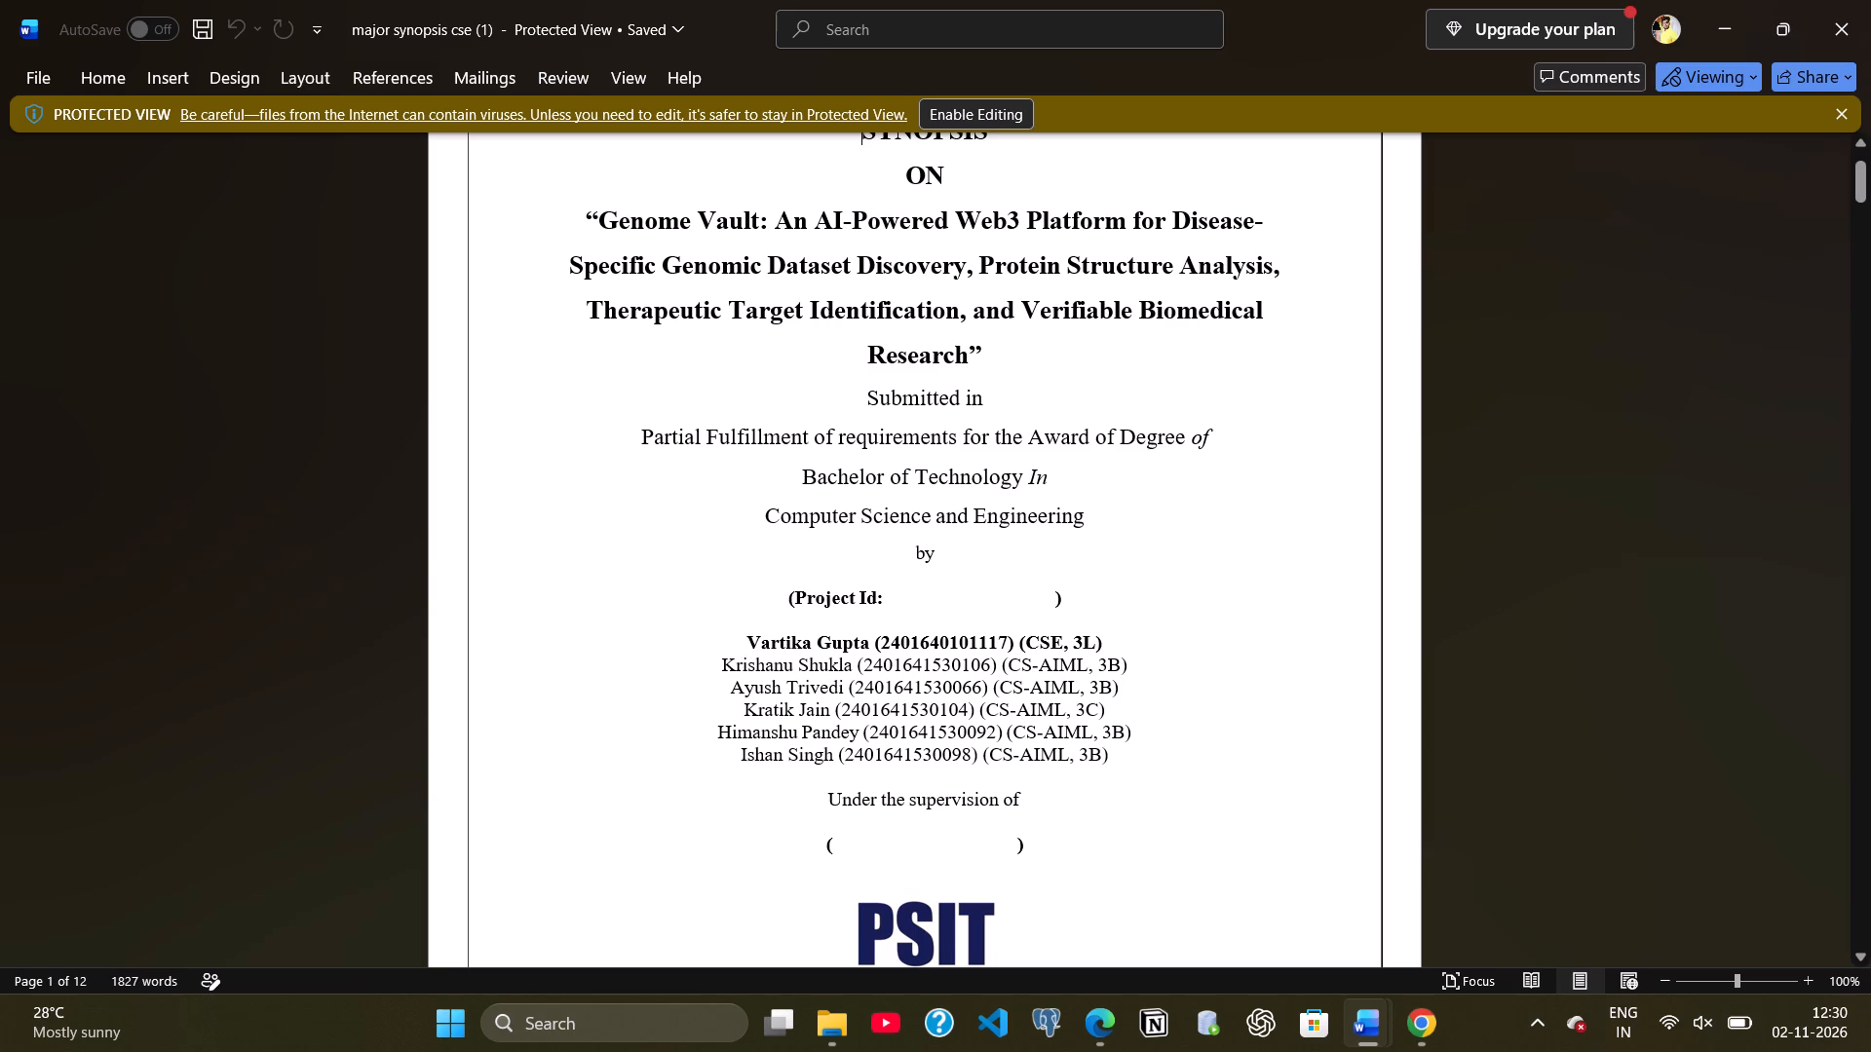
pyautogui.click(907, 602)
pyautogui.press('space')
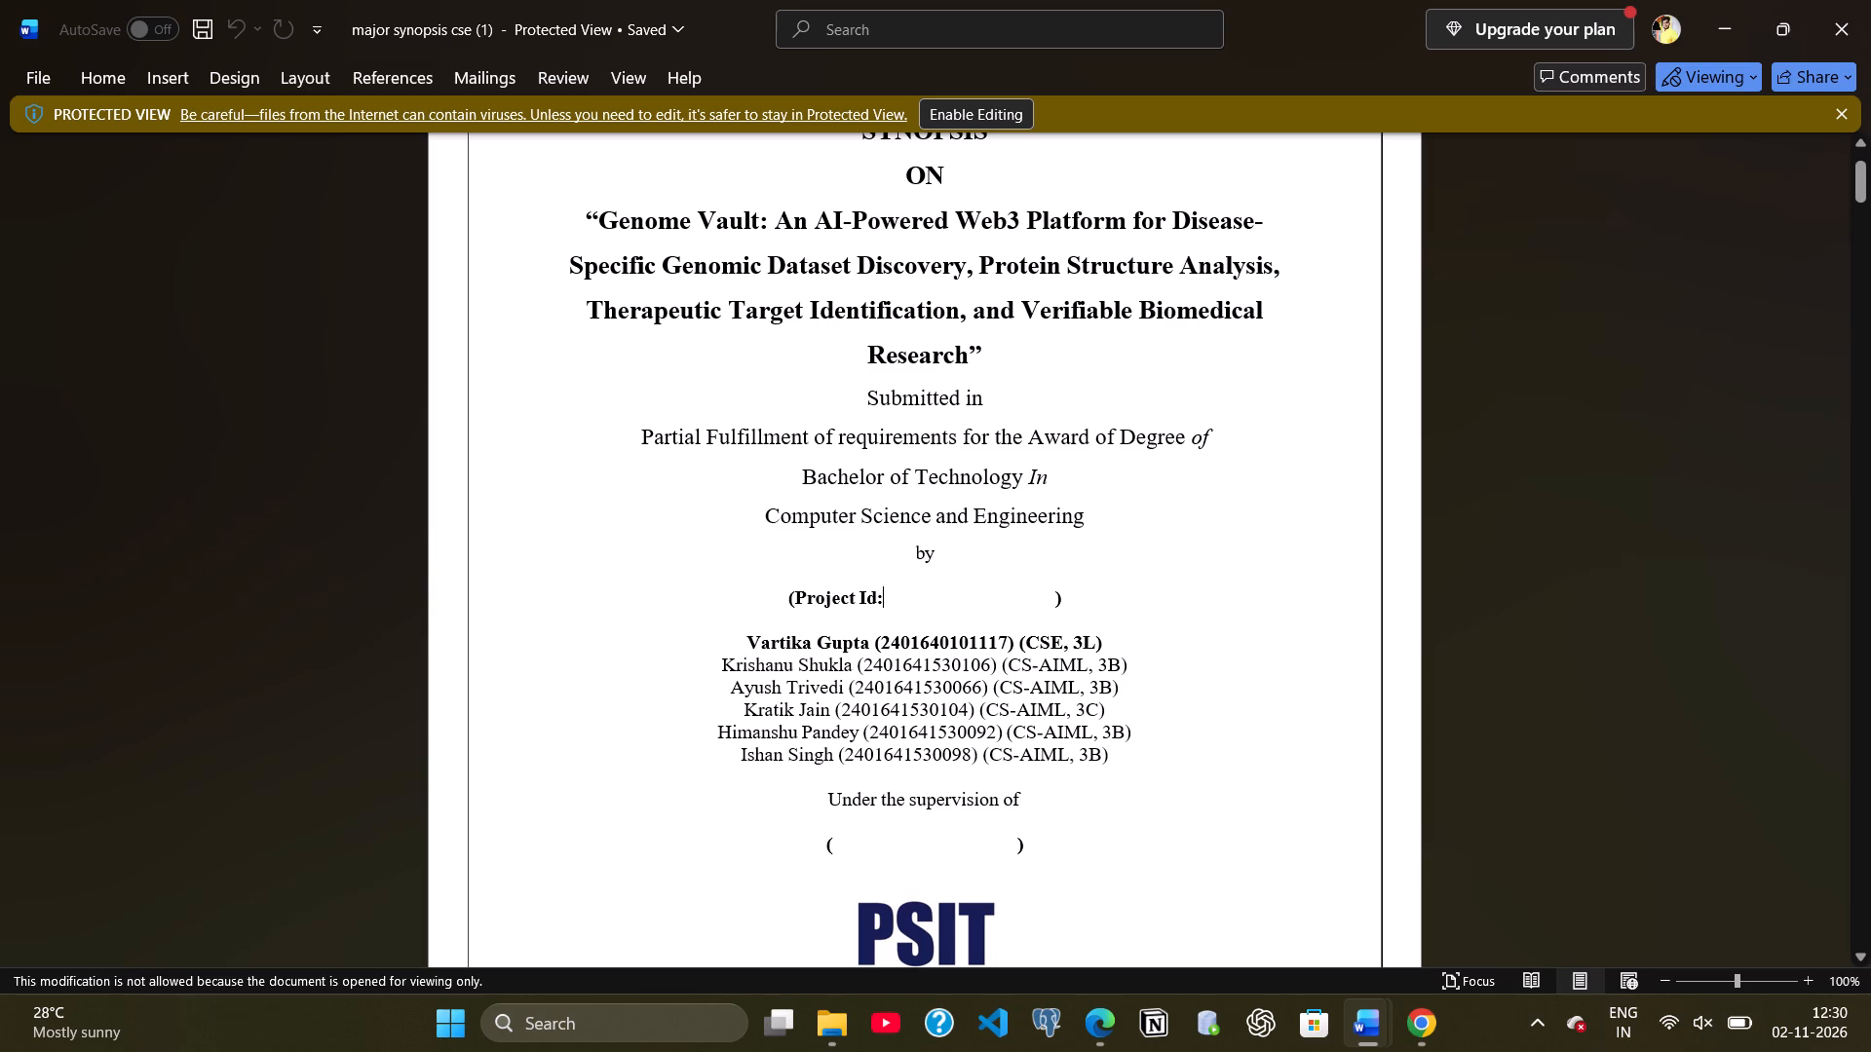
pyautogui.click(973, 116)
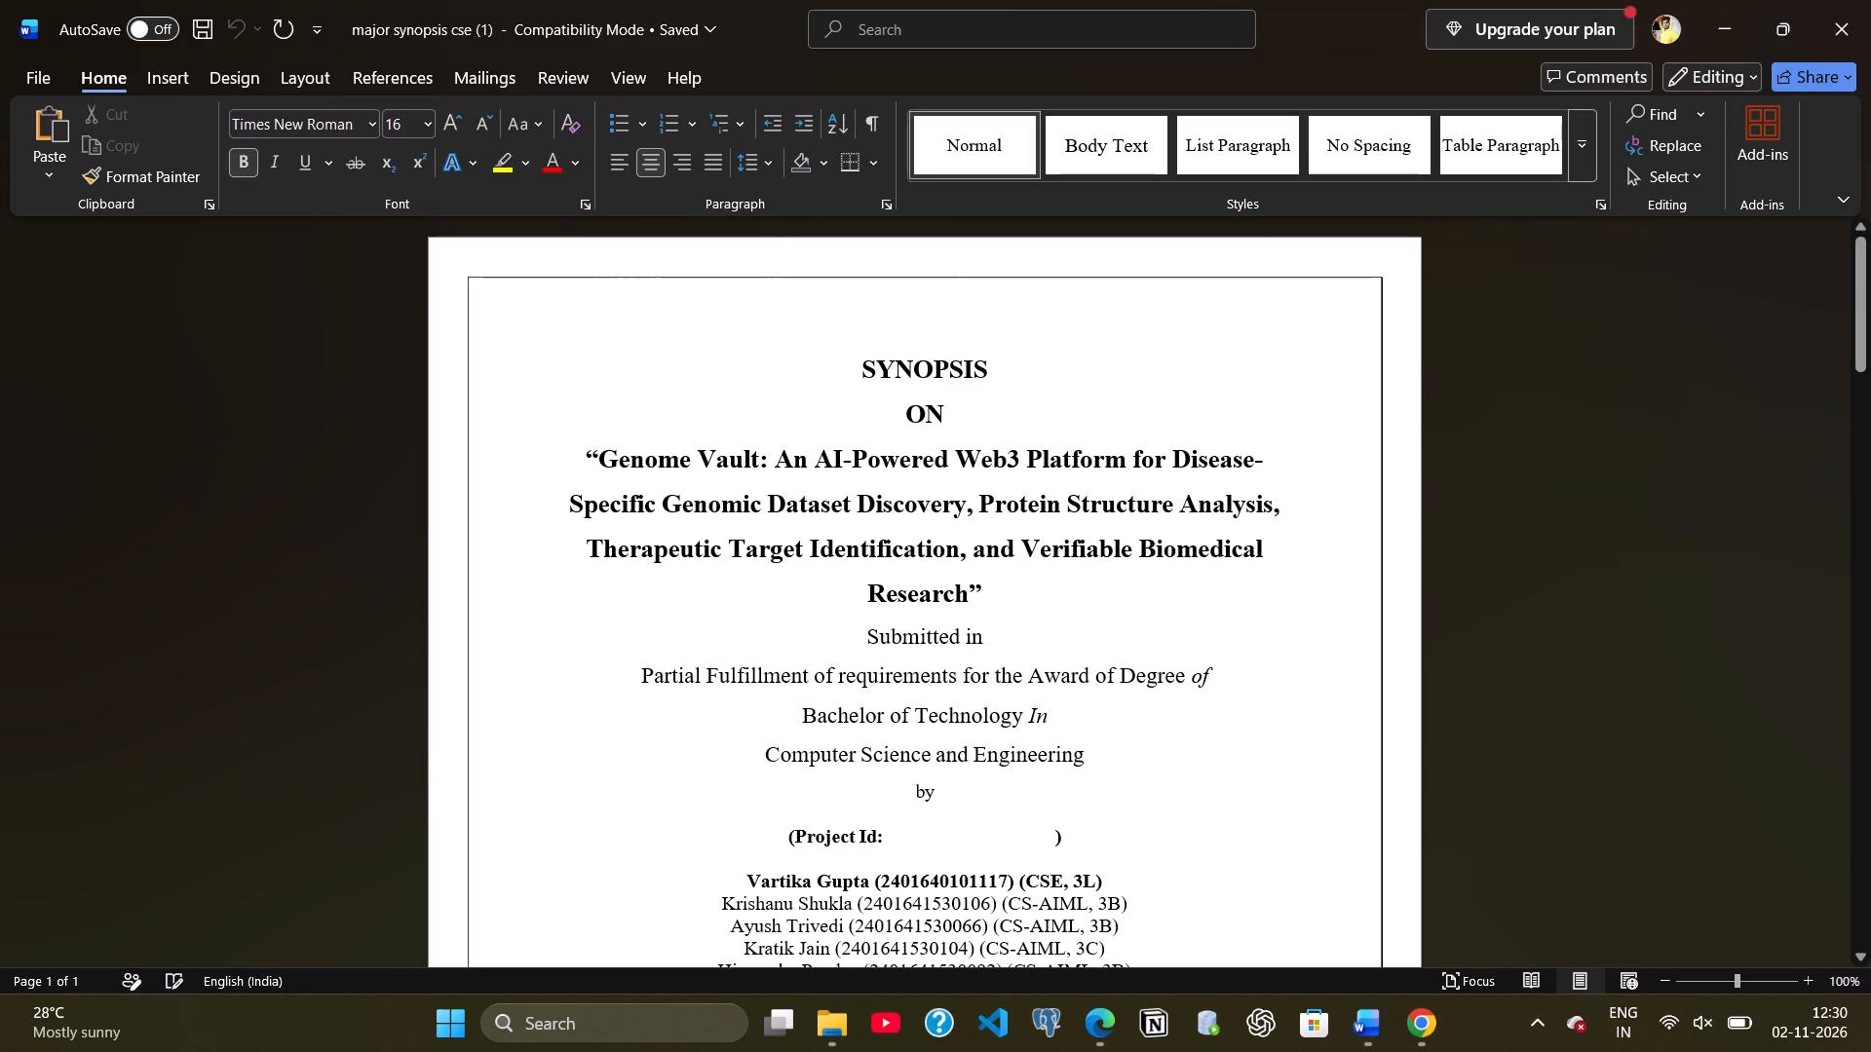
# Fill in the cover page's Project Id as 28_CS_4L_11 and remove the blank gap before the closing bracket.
pyautogui.click(891, 851)
pyautogui.click(887, 829)
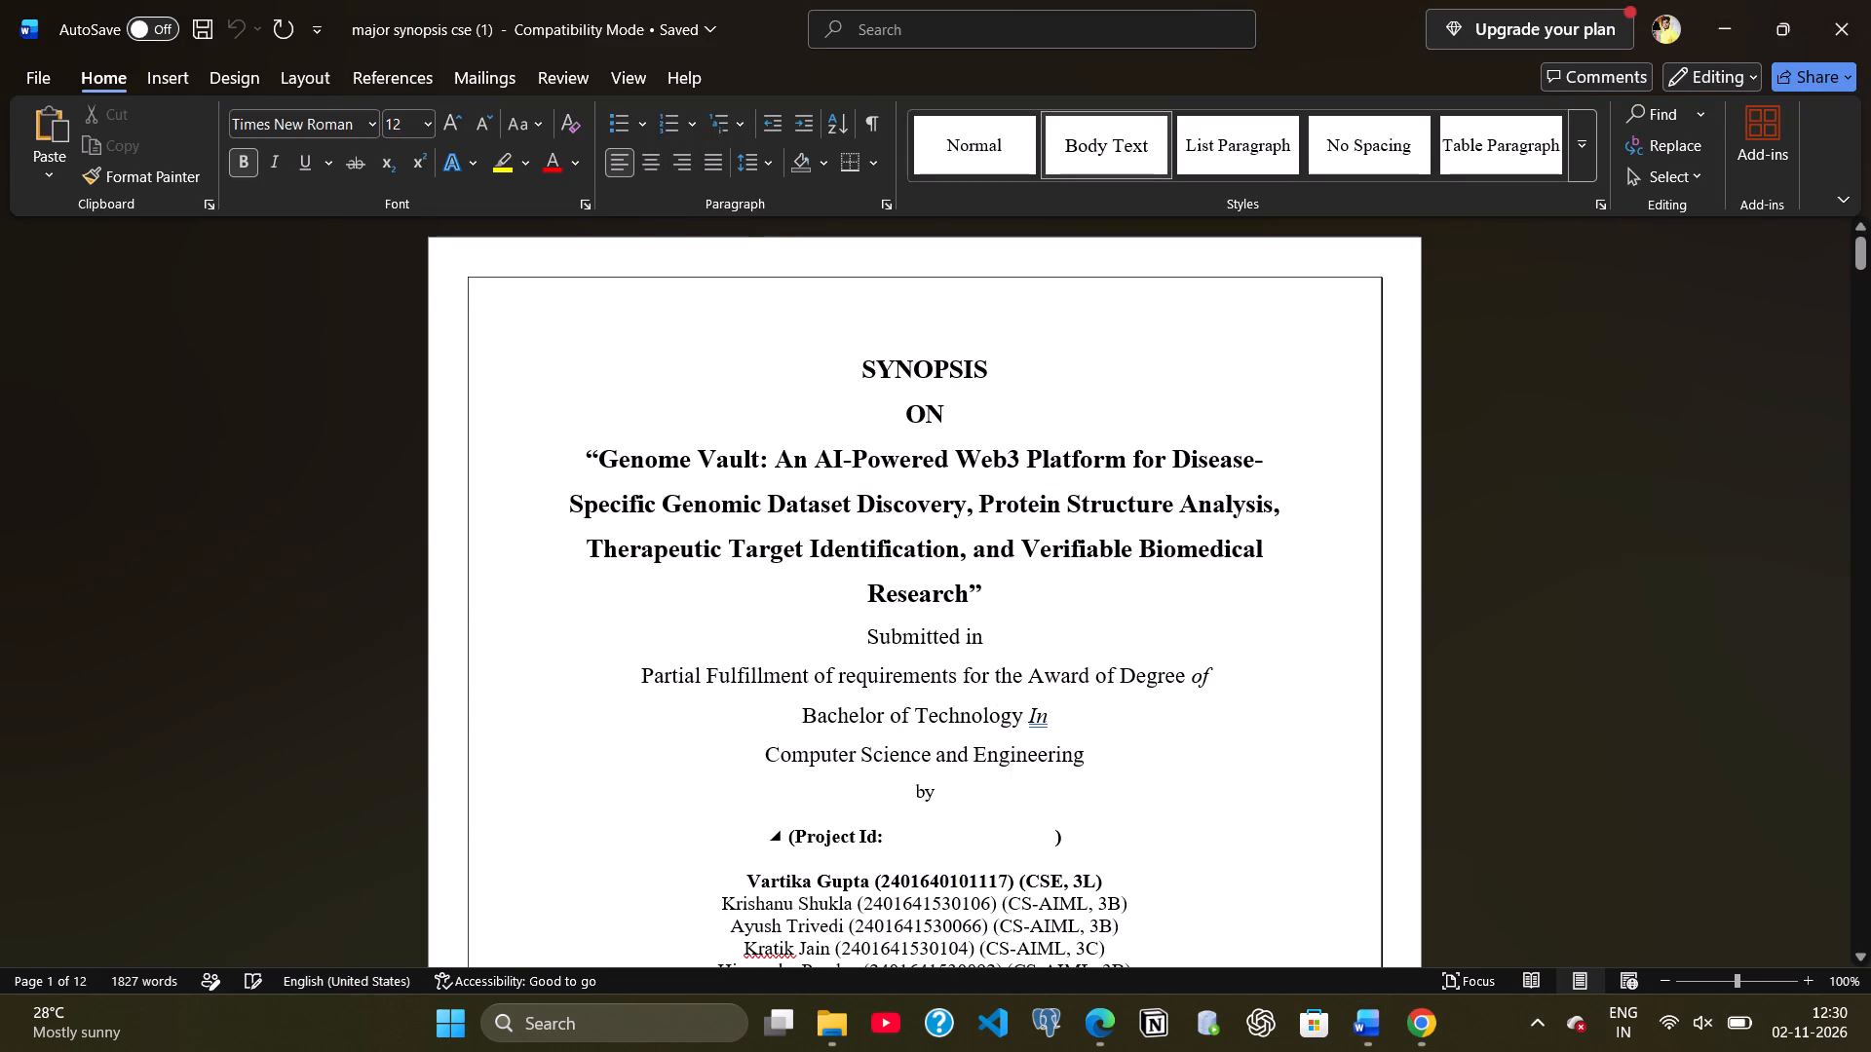
pyautogui.press('space')
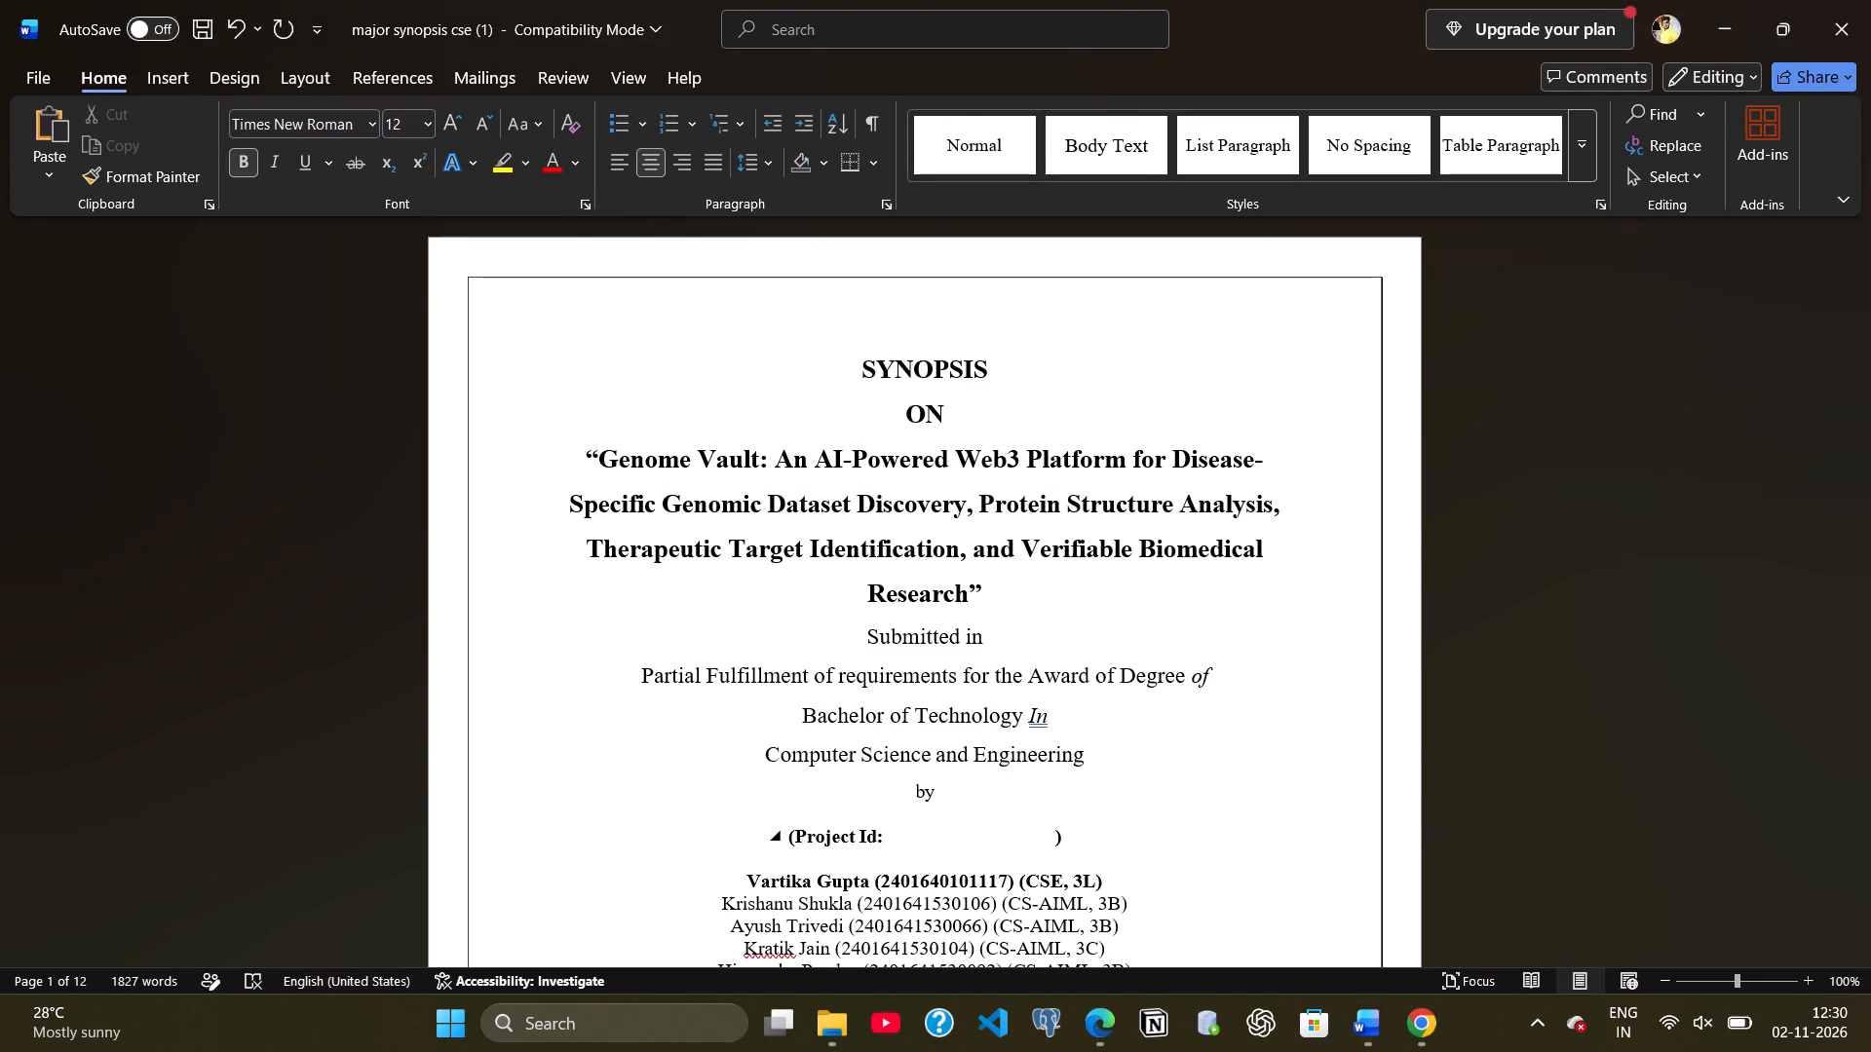
pyautogui.press('2')
pyautogui.press('8')
pyautogui.hotkey('shift', '_')
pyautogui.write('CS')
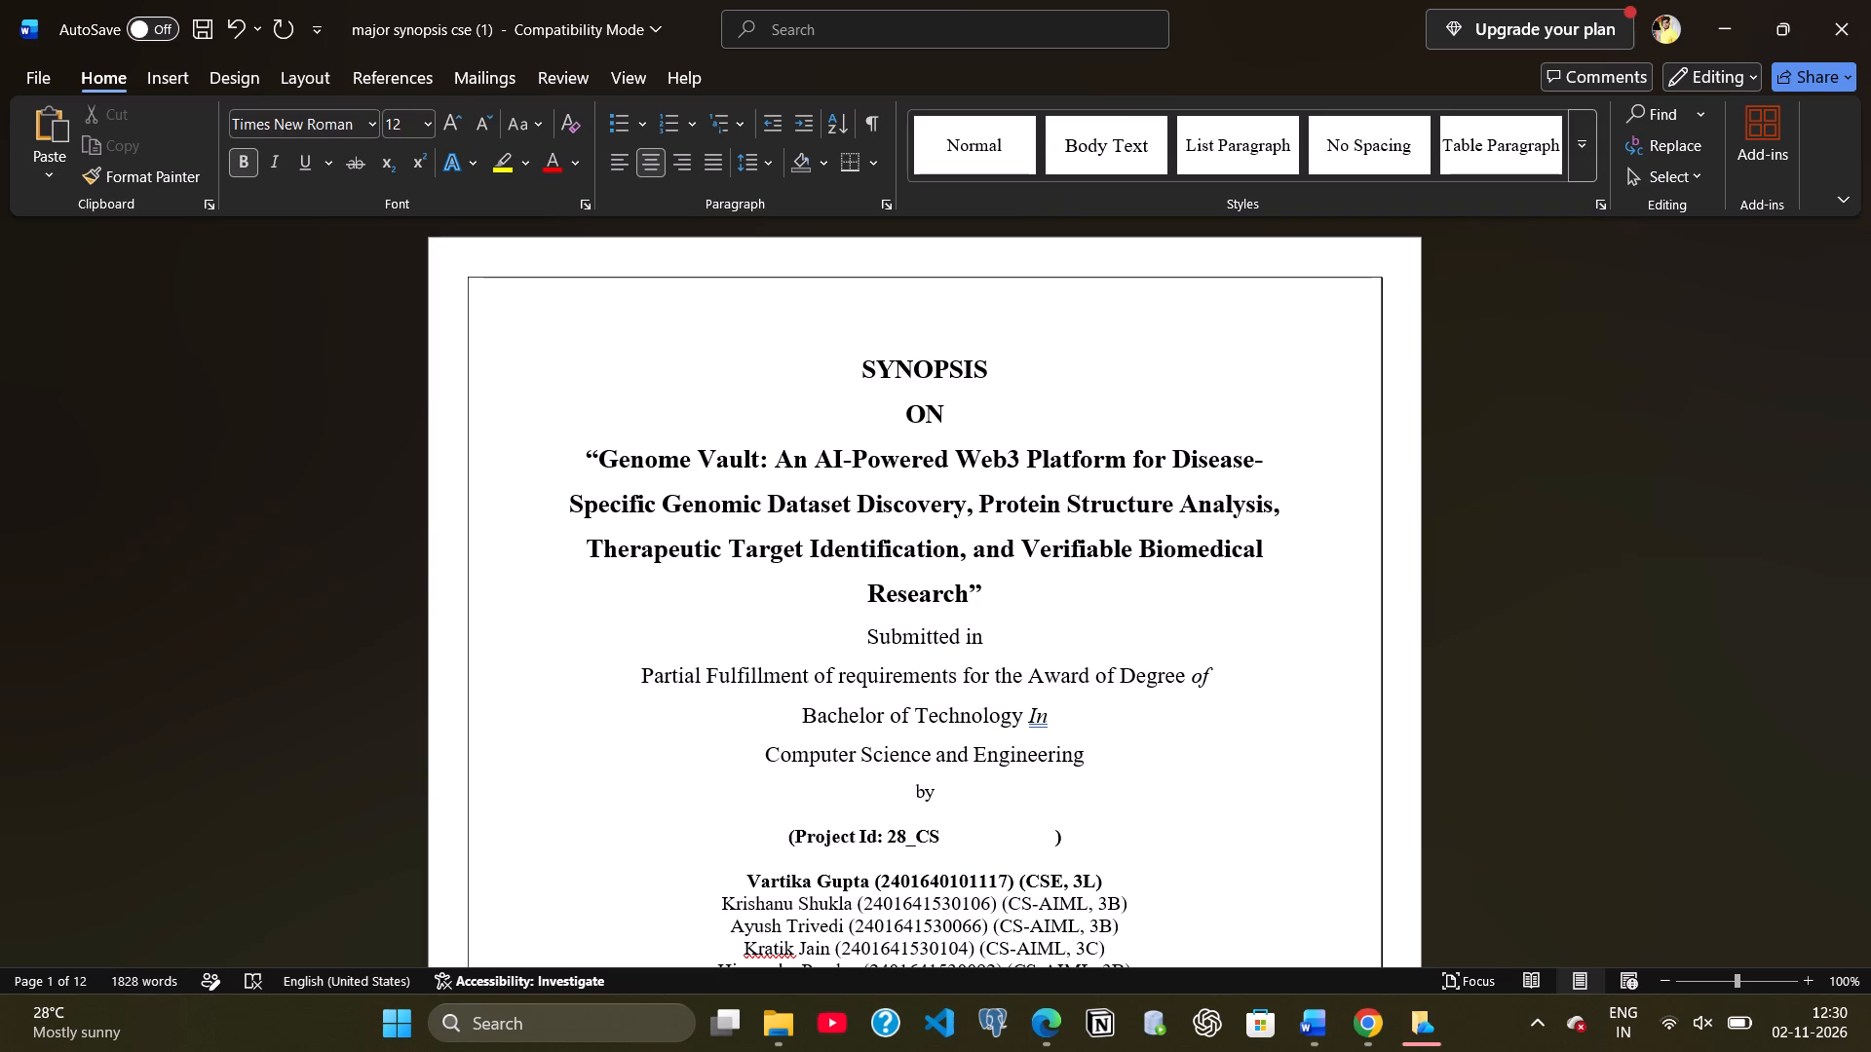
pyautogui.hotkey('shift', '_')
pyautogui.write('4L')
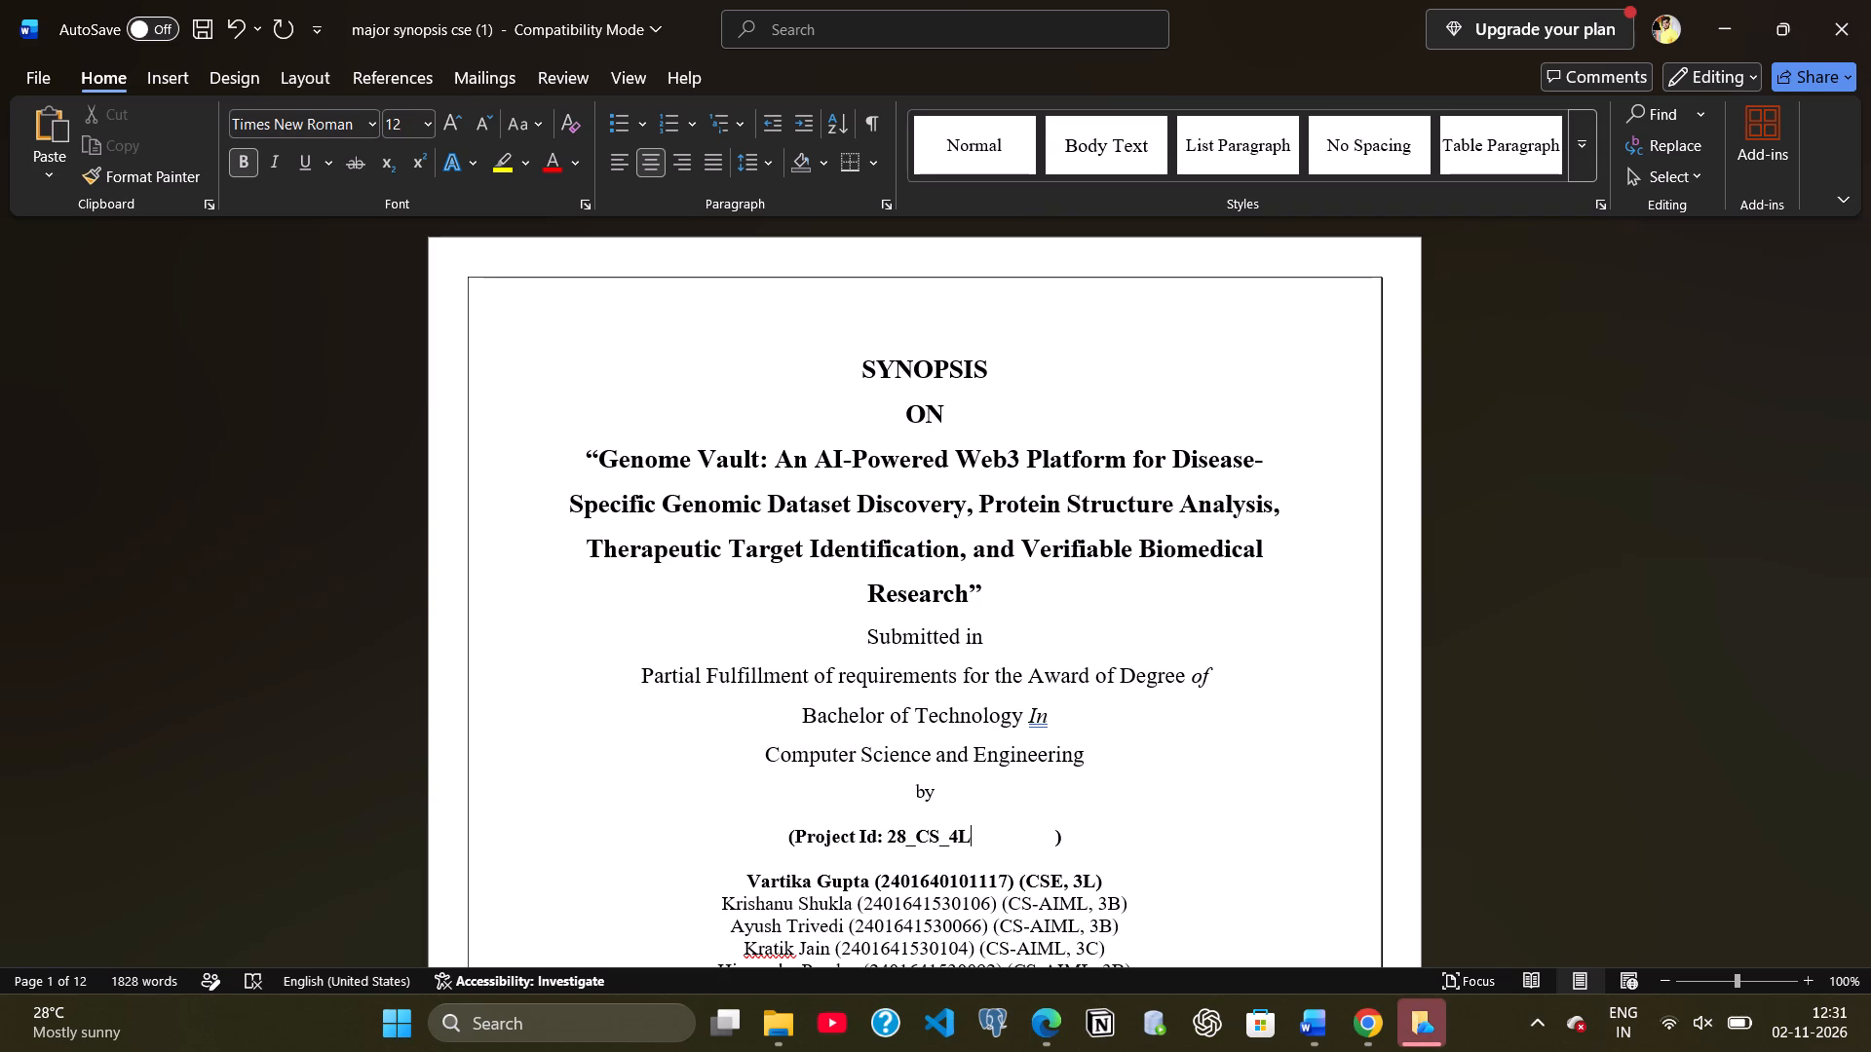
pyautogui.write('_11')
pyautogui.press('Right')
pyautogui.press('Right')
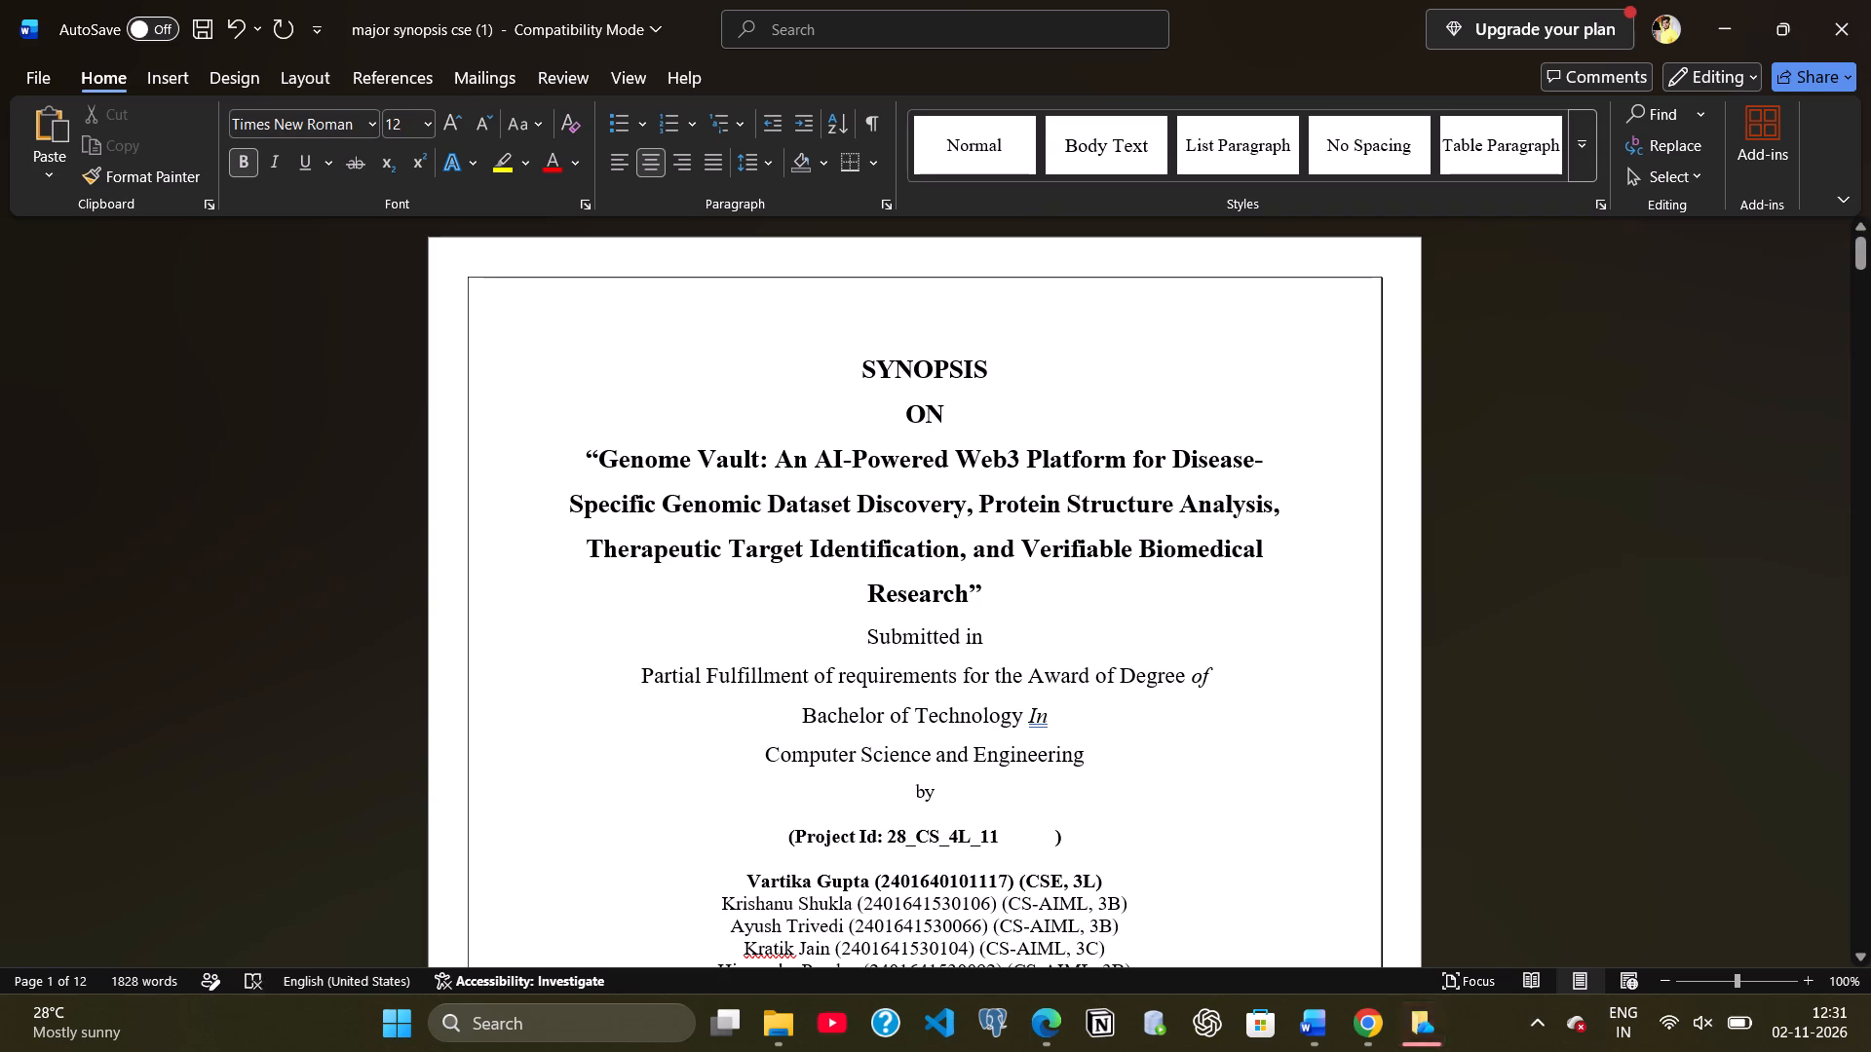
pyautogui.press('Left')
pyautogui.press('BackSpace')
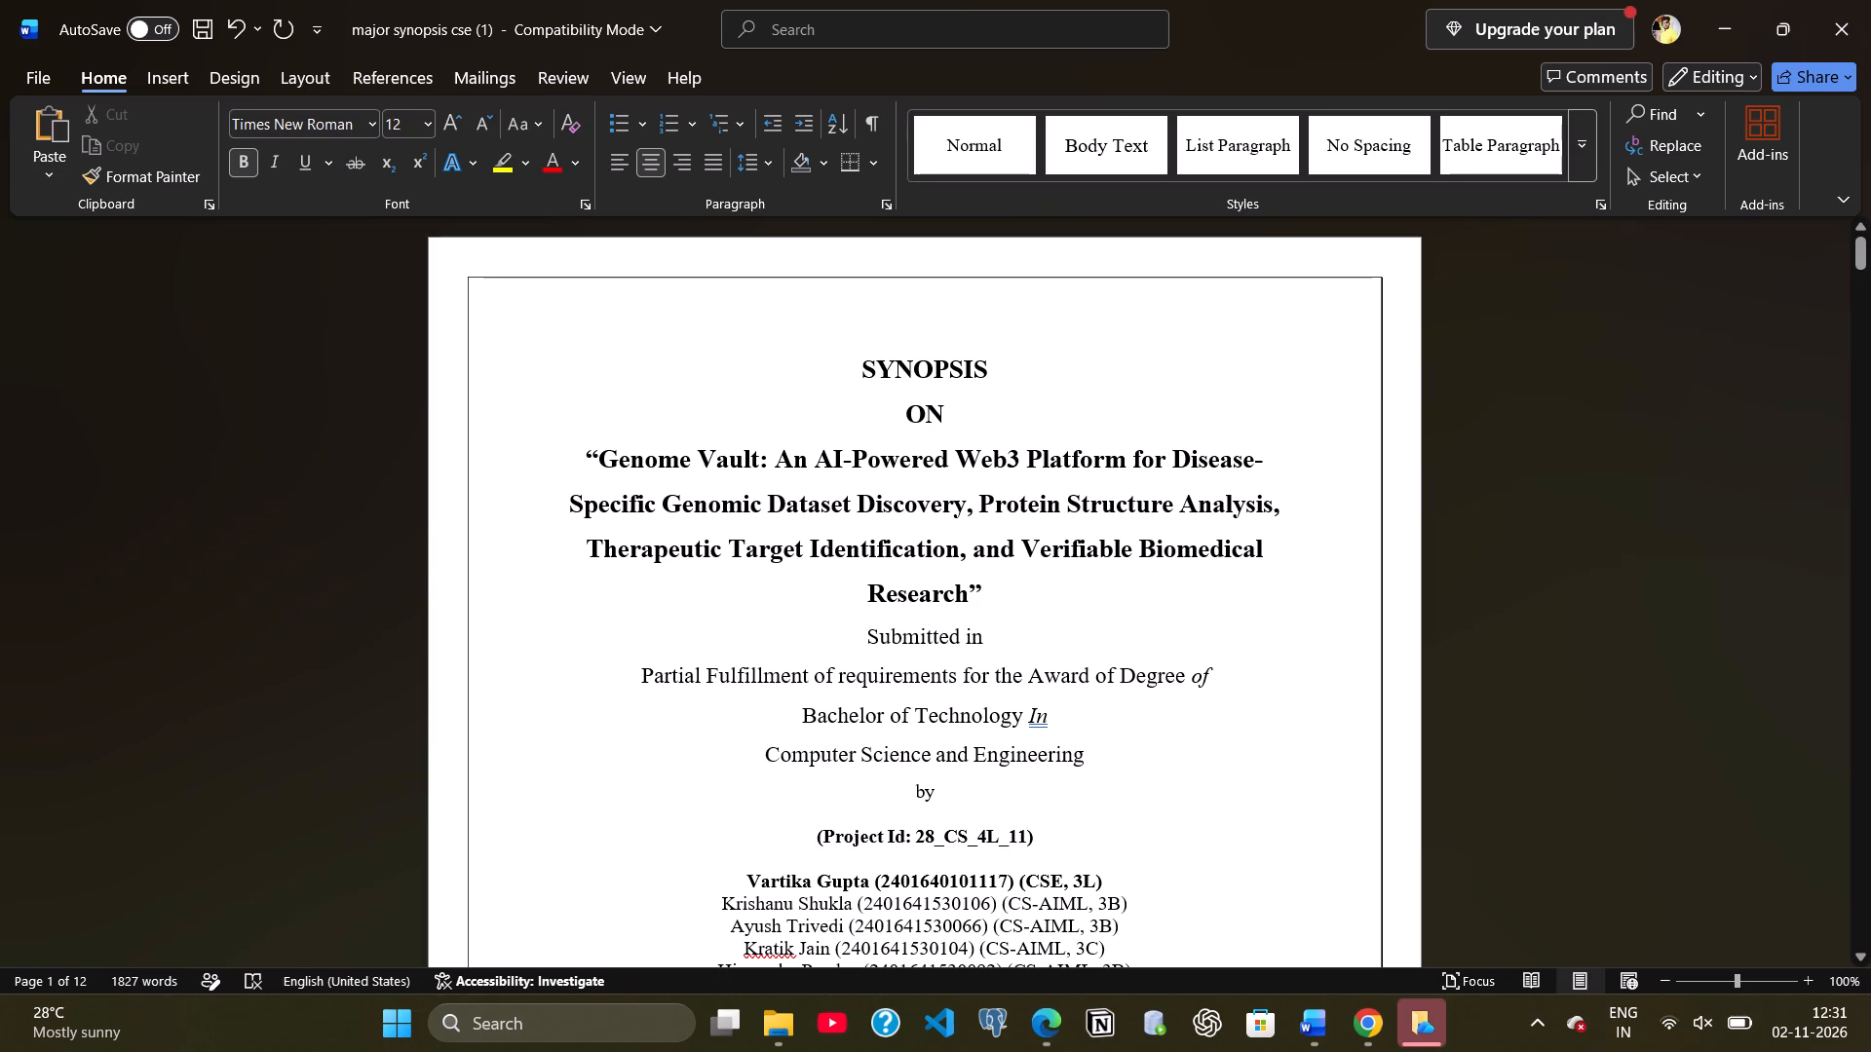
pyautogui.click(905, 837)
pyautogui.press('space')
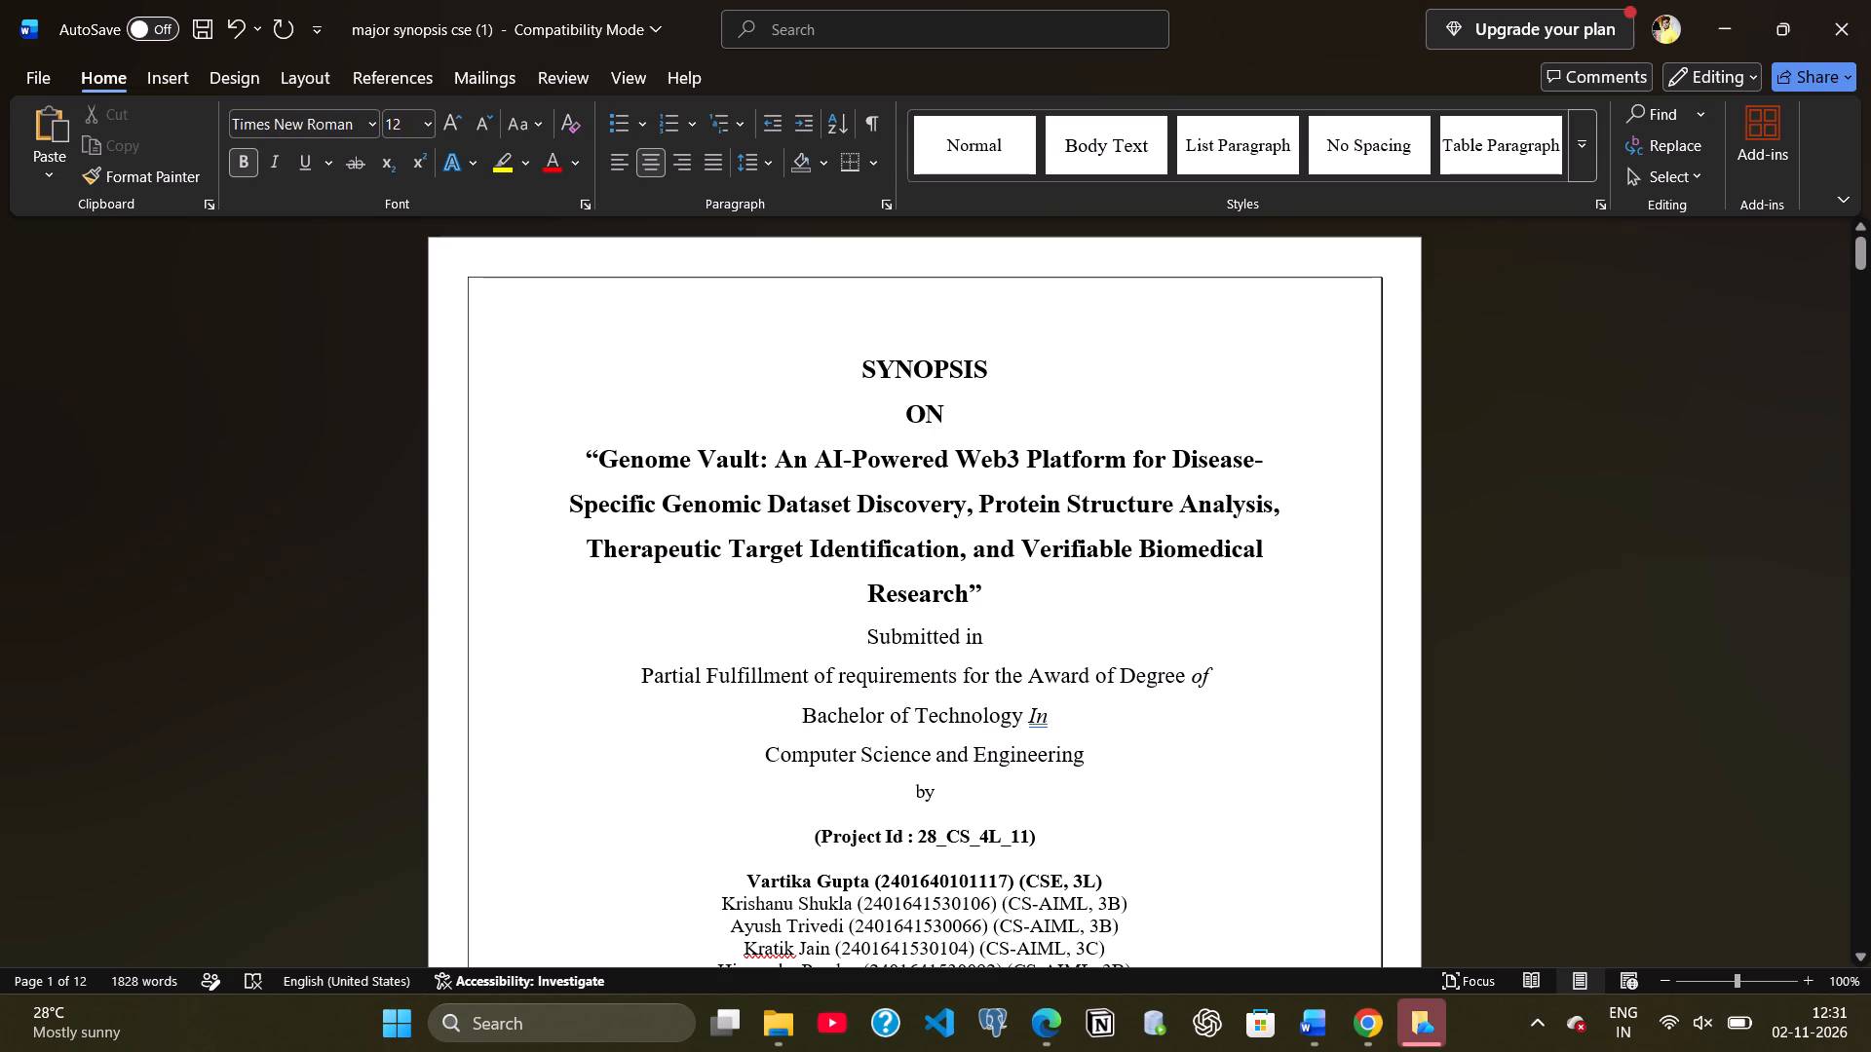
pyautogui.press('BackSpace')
# Add a space just inside both the opening and closing brackets of the Project Id line.
pyautogui.press('Left')
pyautogui.press('Left')
pyautogui.press('Left')
pyautogui.press('Left')
pyautogui.press('Left')
pyautogui.press('Left')
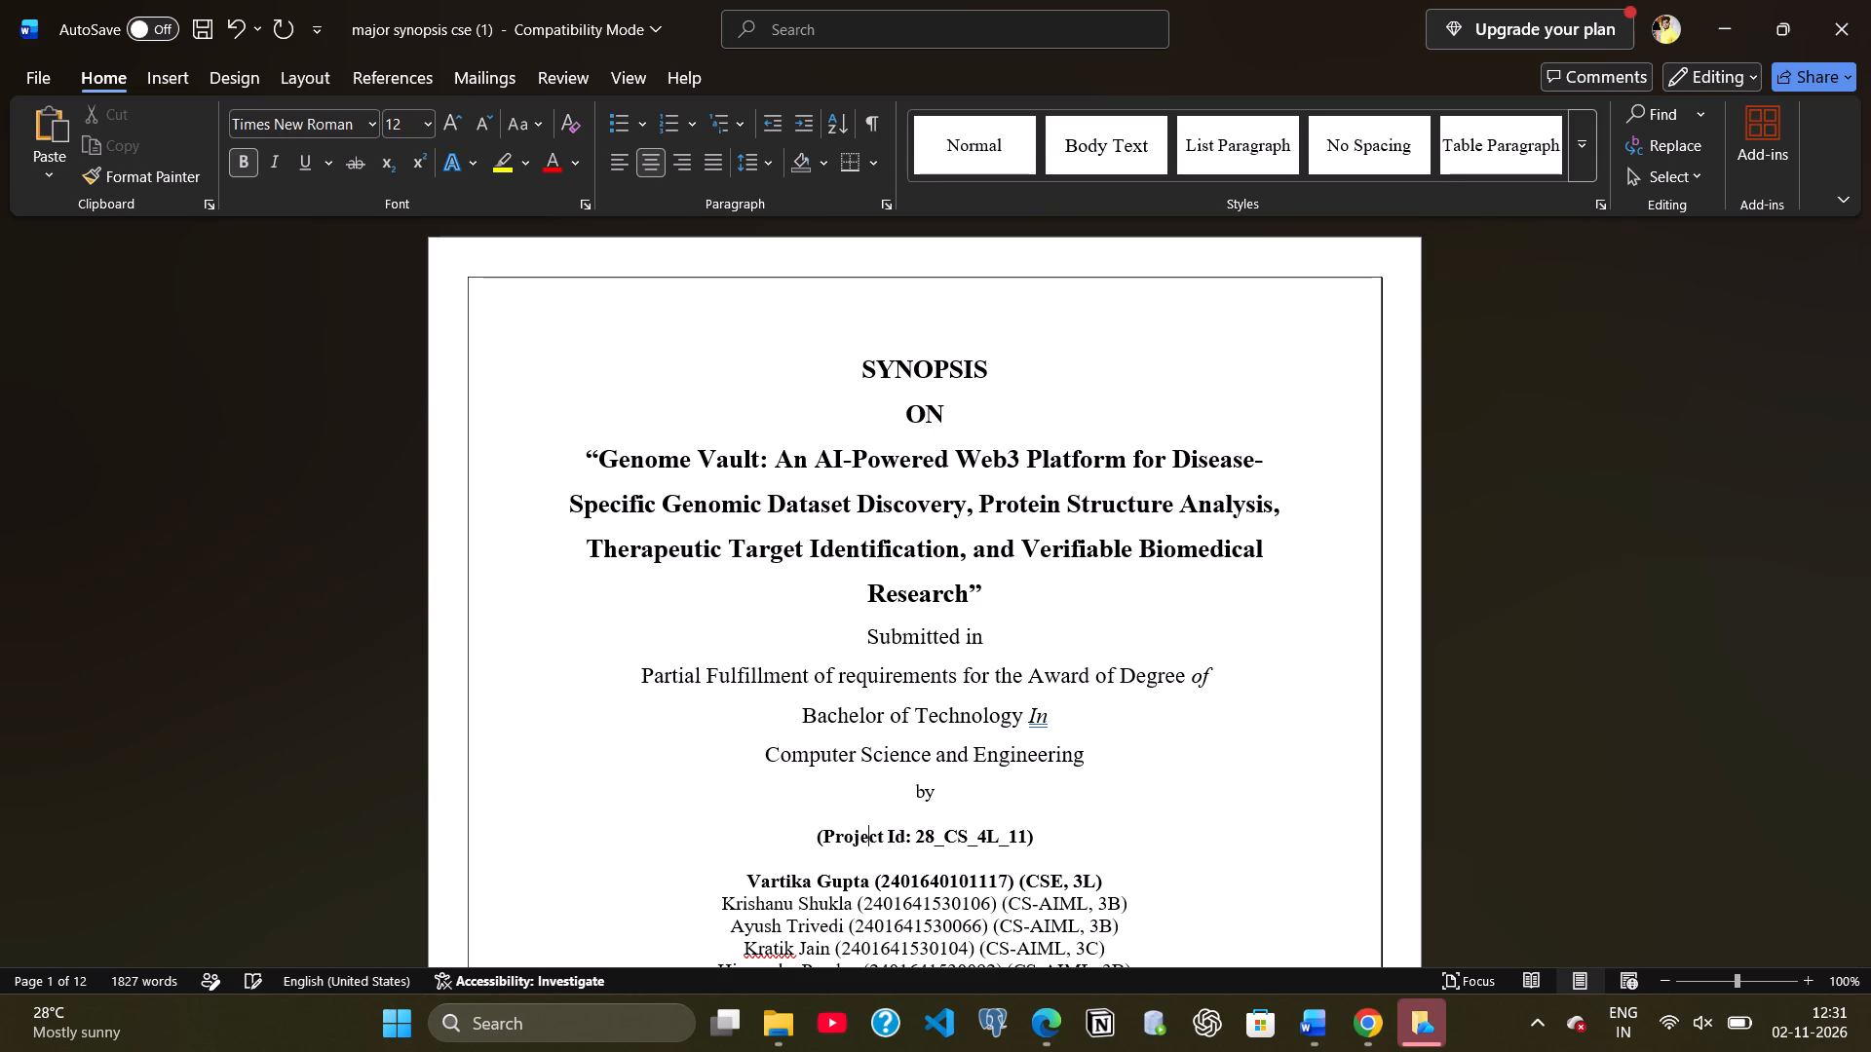
pyautogui.press('Left')
pyautogui.press('Left')
pyautogui.press('Left')
pyautogui.press('Left')
pyautogui.press('space')
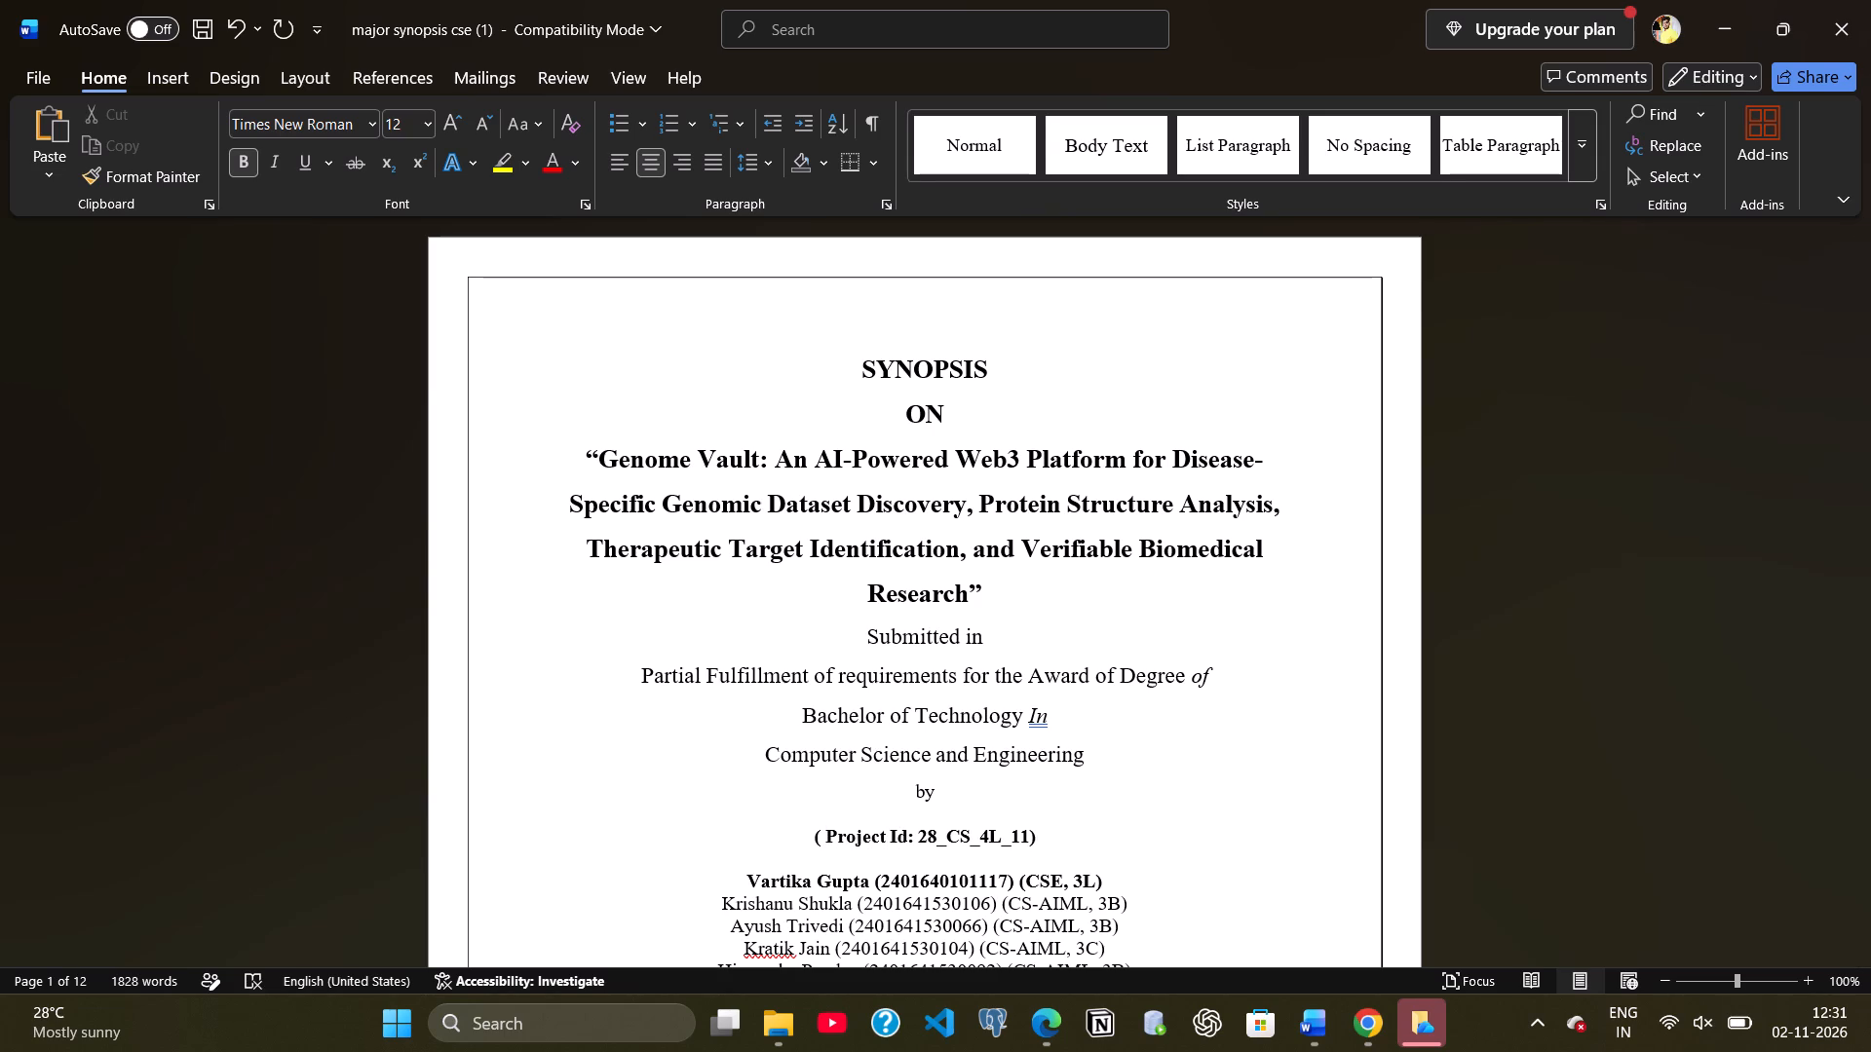
pyautogui.press('Right')
pyautogui.press('Right')
pyautogui.press('Right')
pyautogui.press('Right')
pyautogui.press('Right')
pyautogui.press('Right')
pyautogui.press('Right')
pyautogui.press('Right')
pyautogui.press('Right')
pyautogui.press('Right')
pyautogui.press('Right')
pyautogui.press('Right')
pyautogui.press('Right')
pyautogui.press('Right')
pyautogui.press('Right')
pyautogui.press('Right')
pyautogui.press('Right')
pyautogui.press('Right')
pyautogui.press('Right')
pyautogui.press('Right')
pyautogui.press('Right')
pyautogui.press('Right')
pyautogui.press('Right')
pyautogui.press('space')
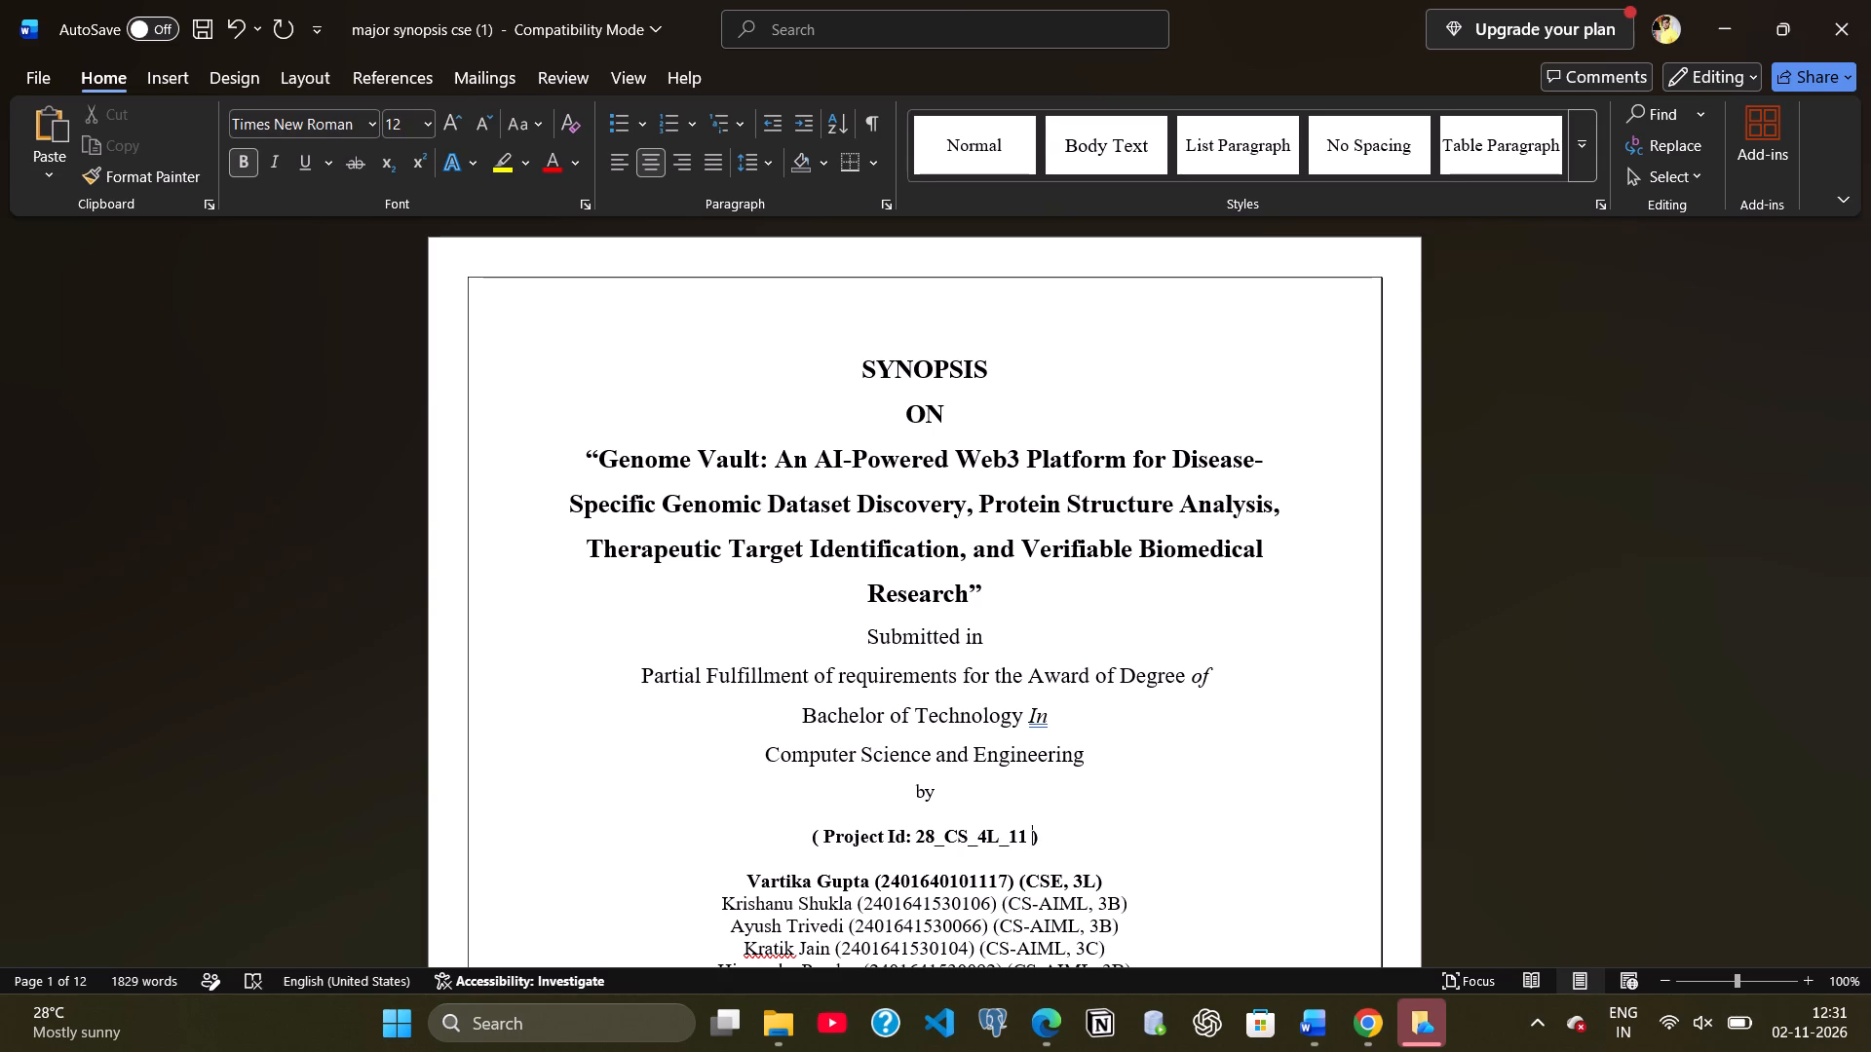
pyautogui.press('Right')
# Place the text cursor at the end of the "Under the supervision of" line on the cover page.
pyautogui.scroll(-3, 1290, 885)
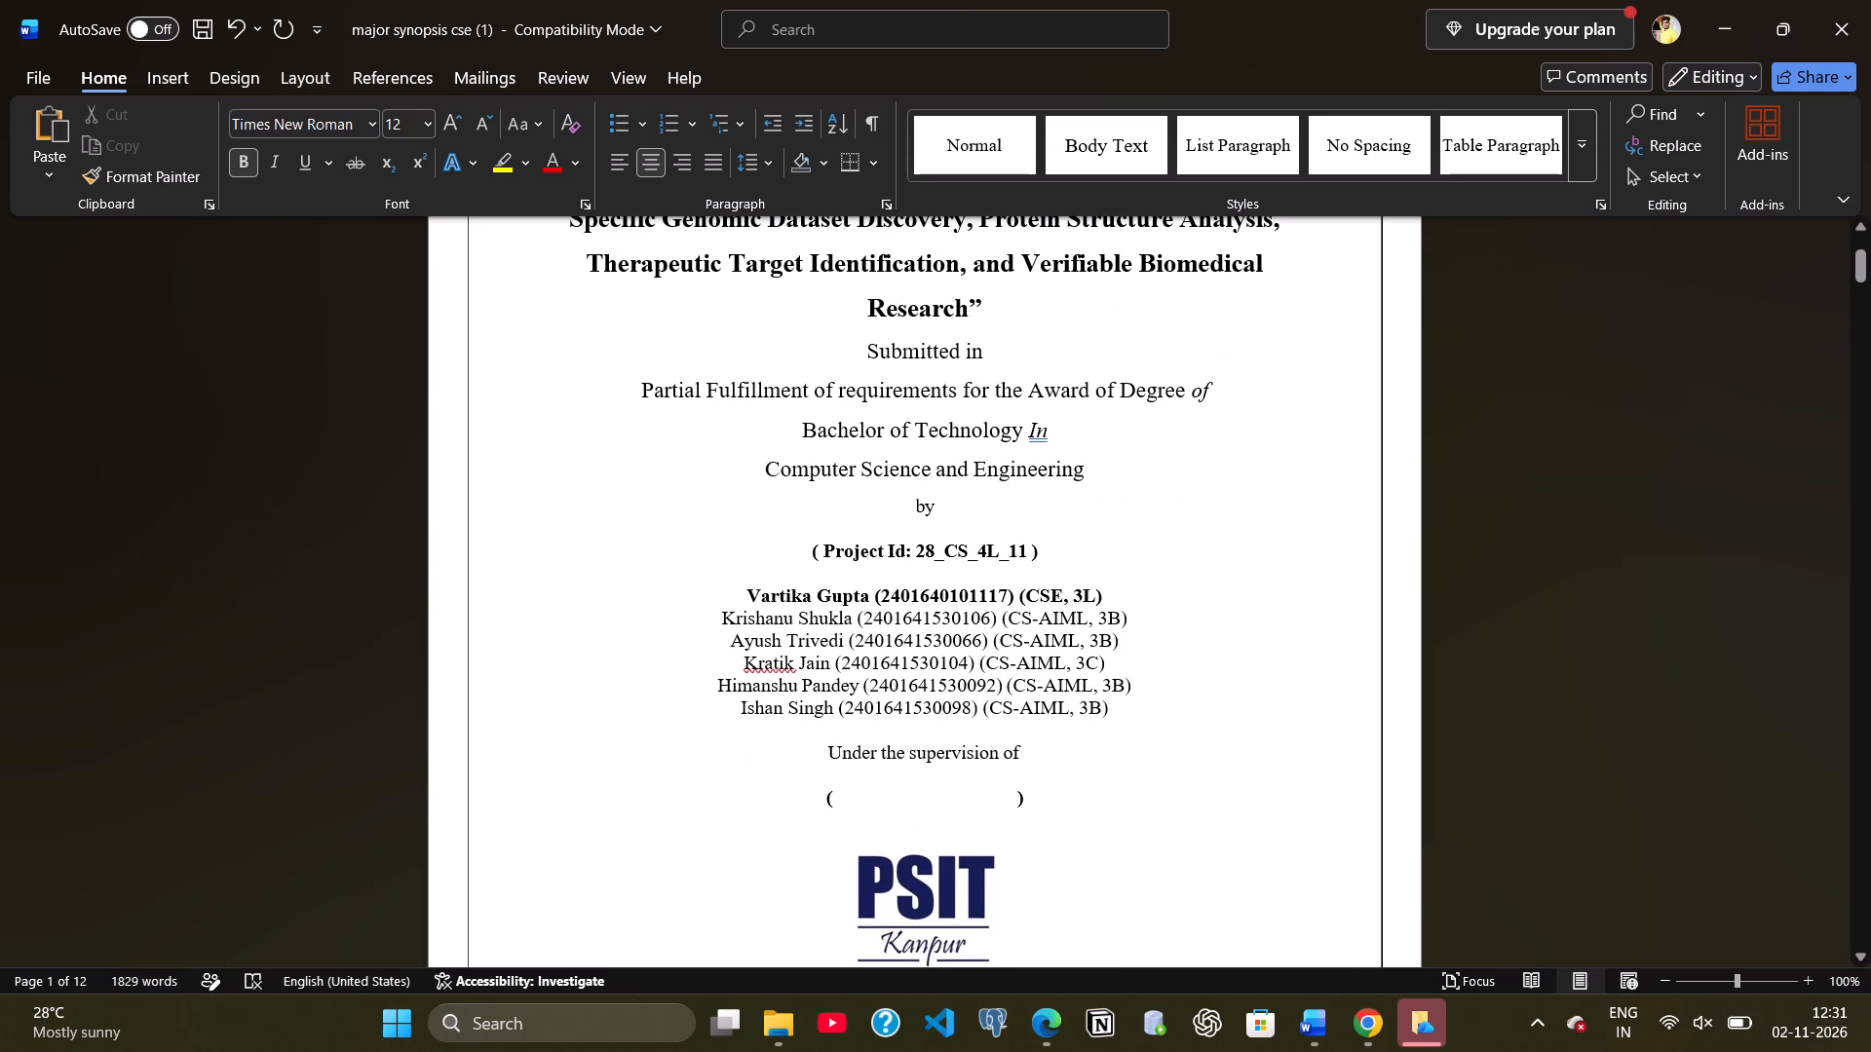
pyautogui.click(892, 772)
pyautogui.press('Up')
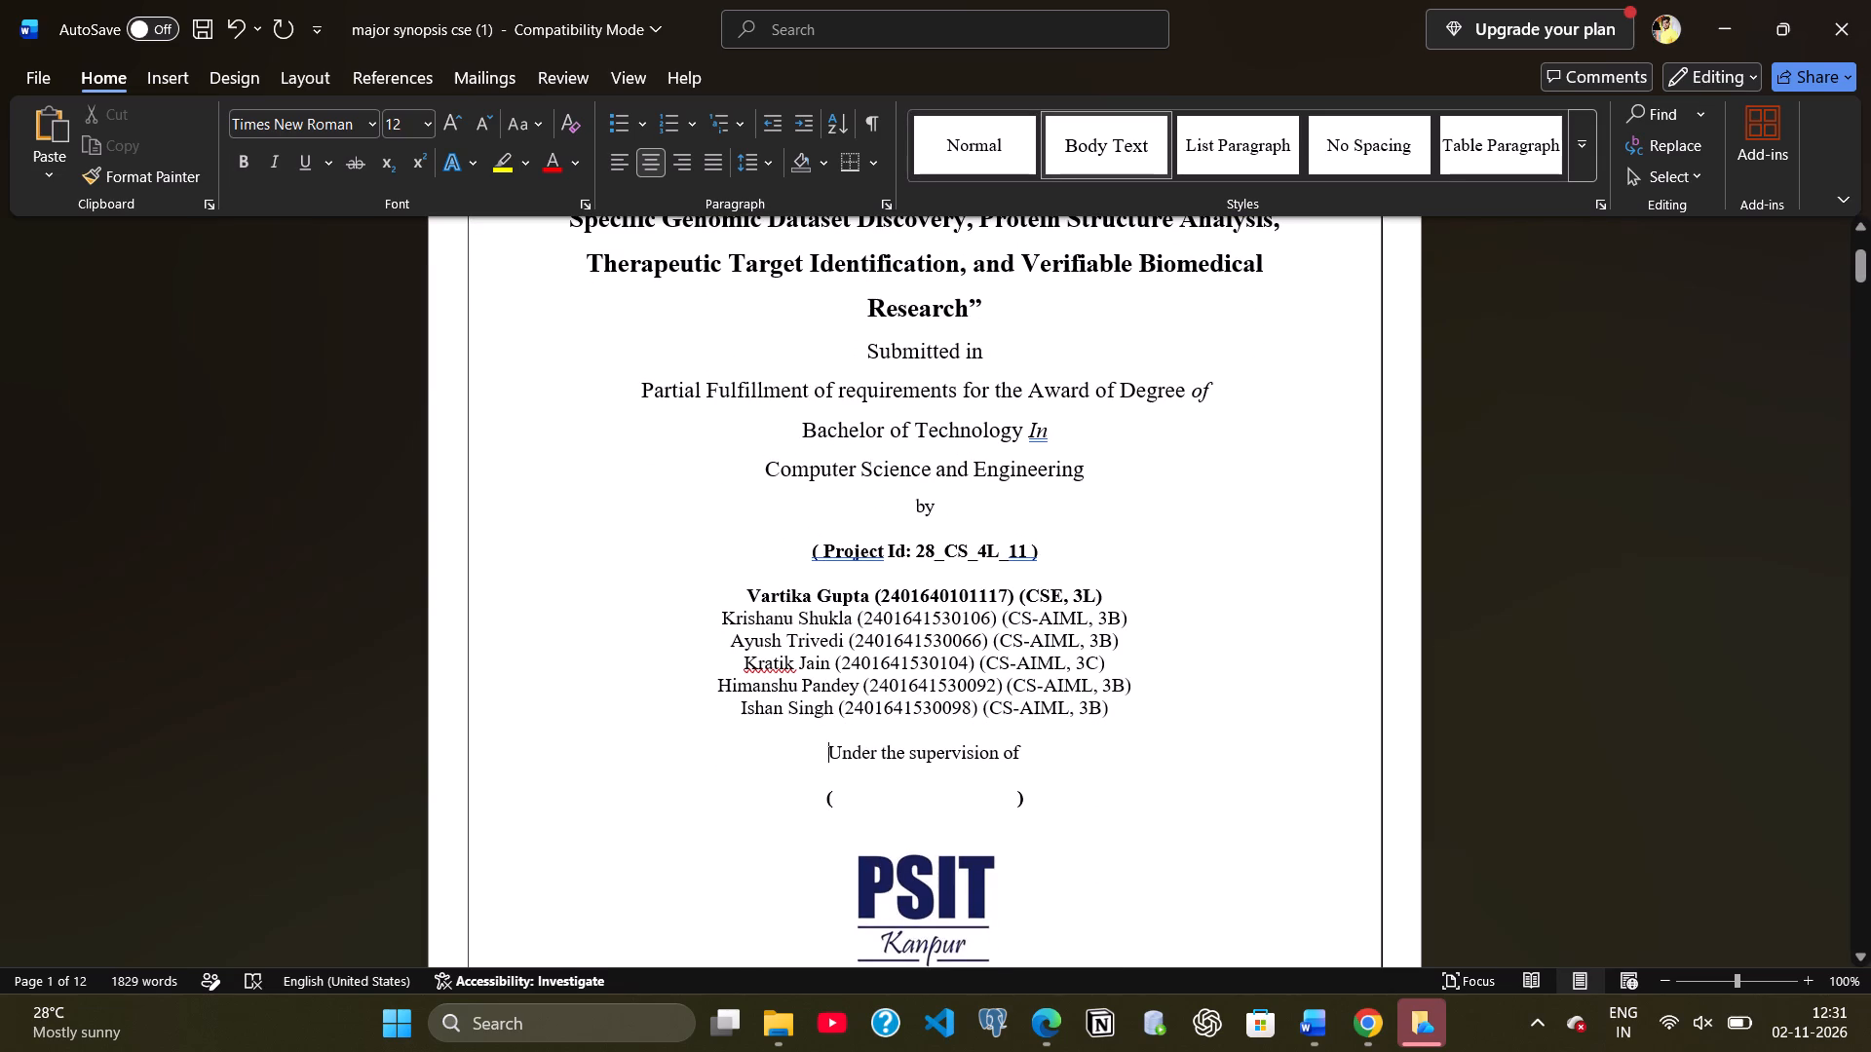
pyautogui.press('Right')
pyautogui.press('Right')
pyautogui.press('Right')
pyautogui.press('Right')
pyautogui.press('Right')
pyautogui.press('Right')
pyautogui.press('Right')
pyautogui.press('Right')
pyautogui.press('Right')
pyautogui.press('Right')
pyautogui.press('Right')
pyautogui.press('Right')
pyautogui.press('Right')
pyautogui.press('Right')
pyautogui.press('Right')
pyautogui.press('Right')
pyautogui.press('Right')
pyautogui.press('Right')
pyautogui.press('Right')
pyautogui.press('Right')
pyautogui.press('Right')
pyautogui.press('Right')
# Add the supervisor's name with the title Mr. on a new line below "Under the supervision of" on the cover page.
pyautogui.press('Right')
pyautogui.press('Return')
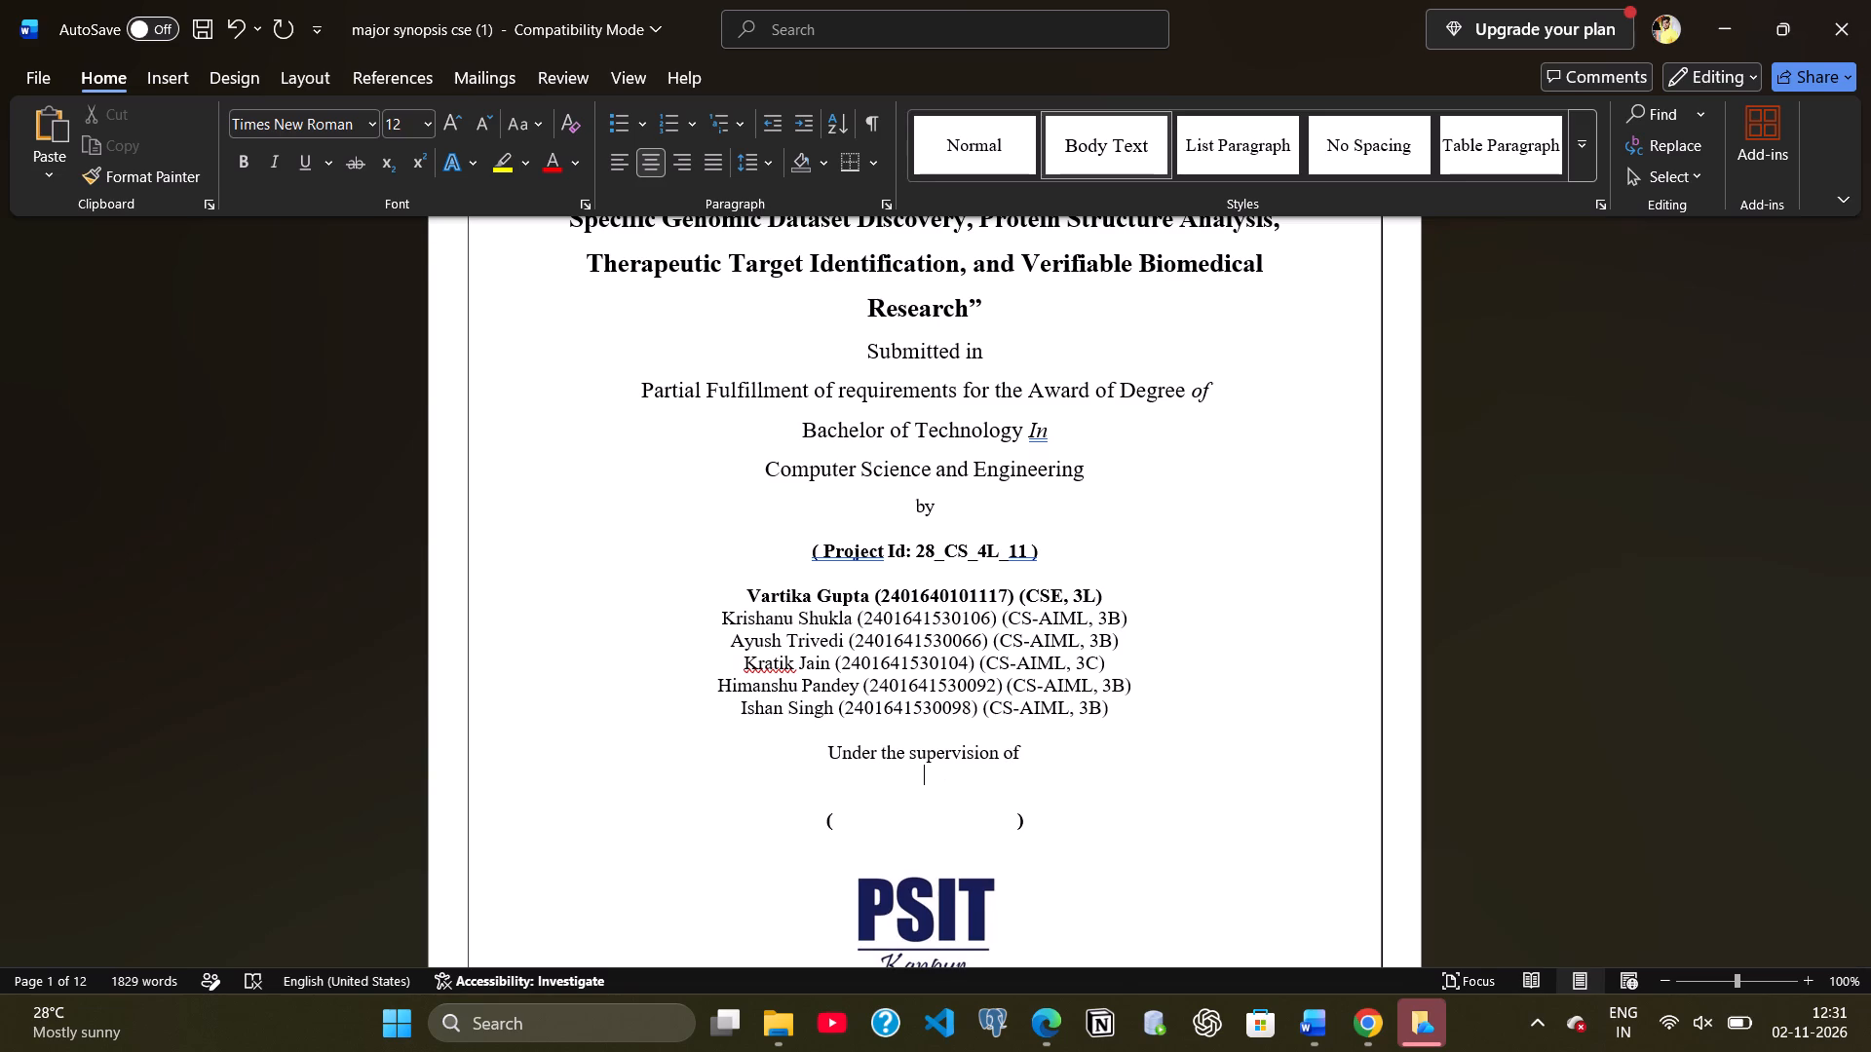
pyautogui.press('Down')
pyautogui.press('Up')
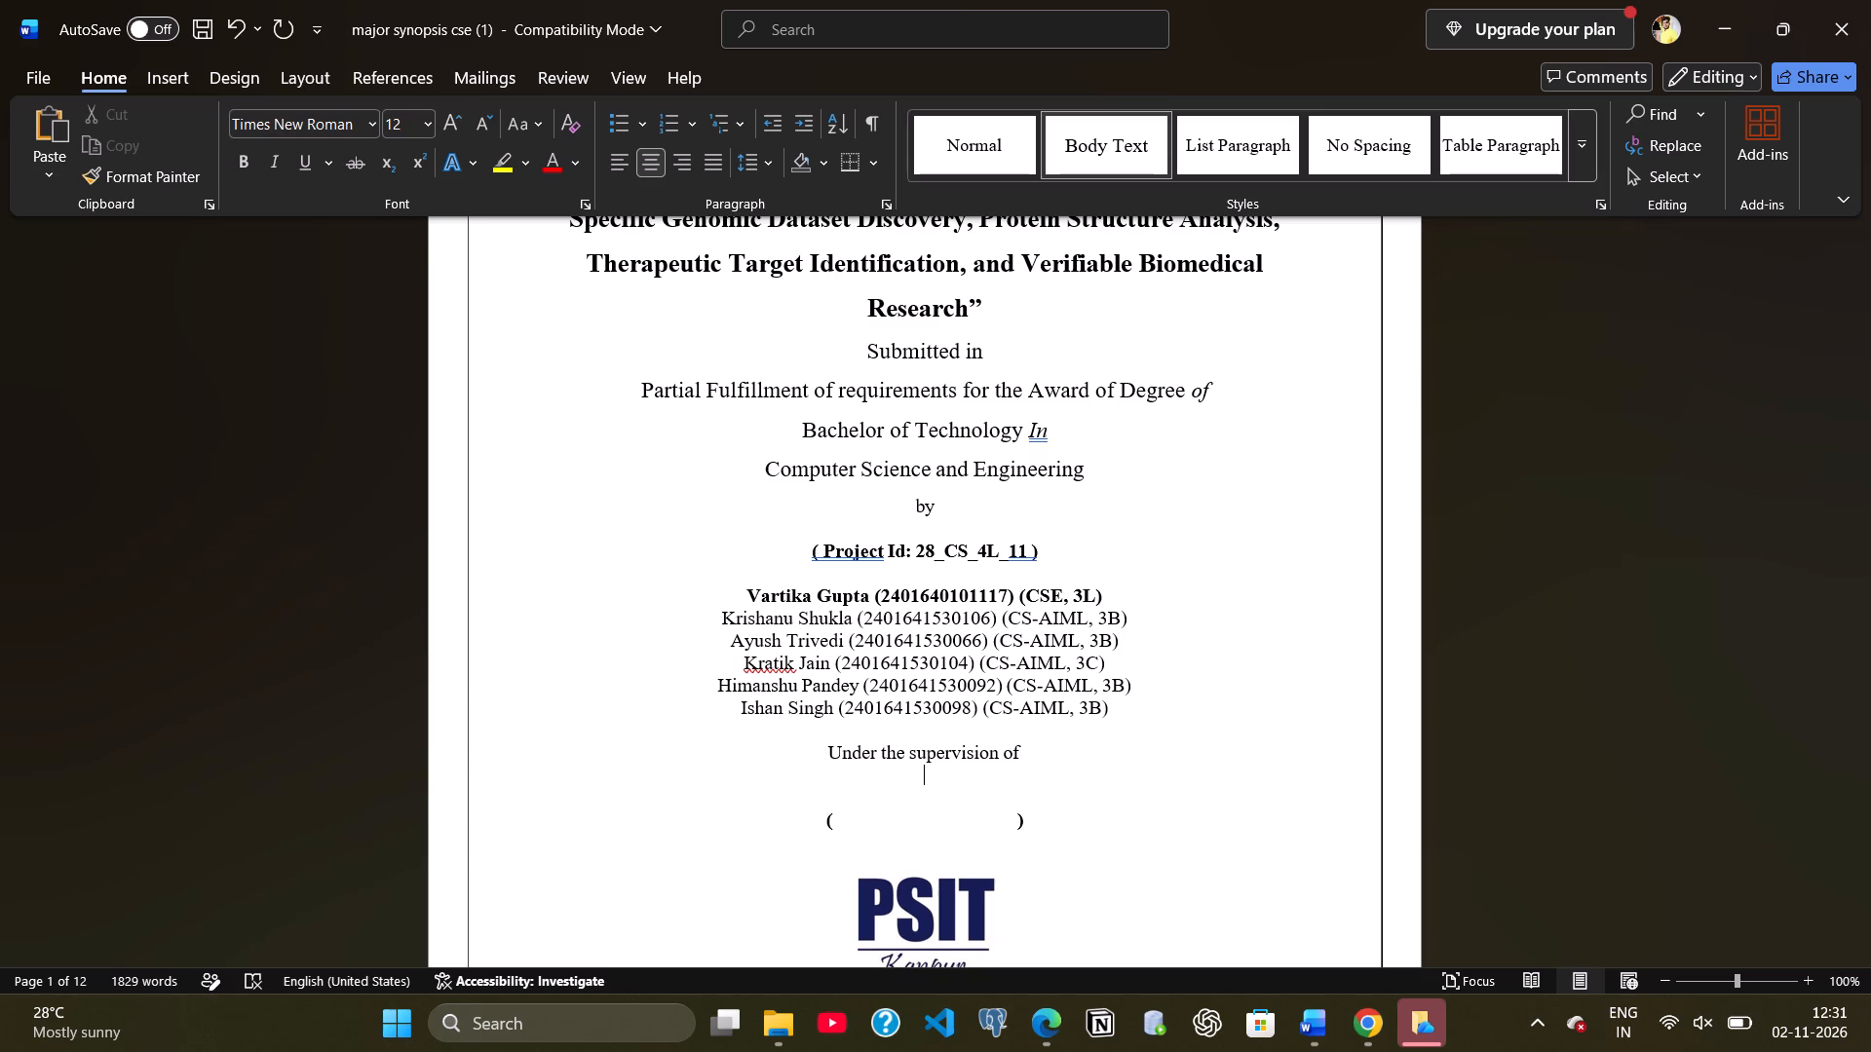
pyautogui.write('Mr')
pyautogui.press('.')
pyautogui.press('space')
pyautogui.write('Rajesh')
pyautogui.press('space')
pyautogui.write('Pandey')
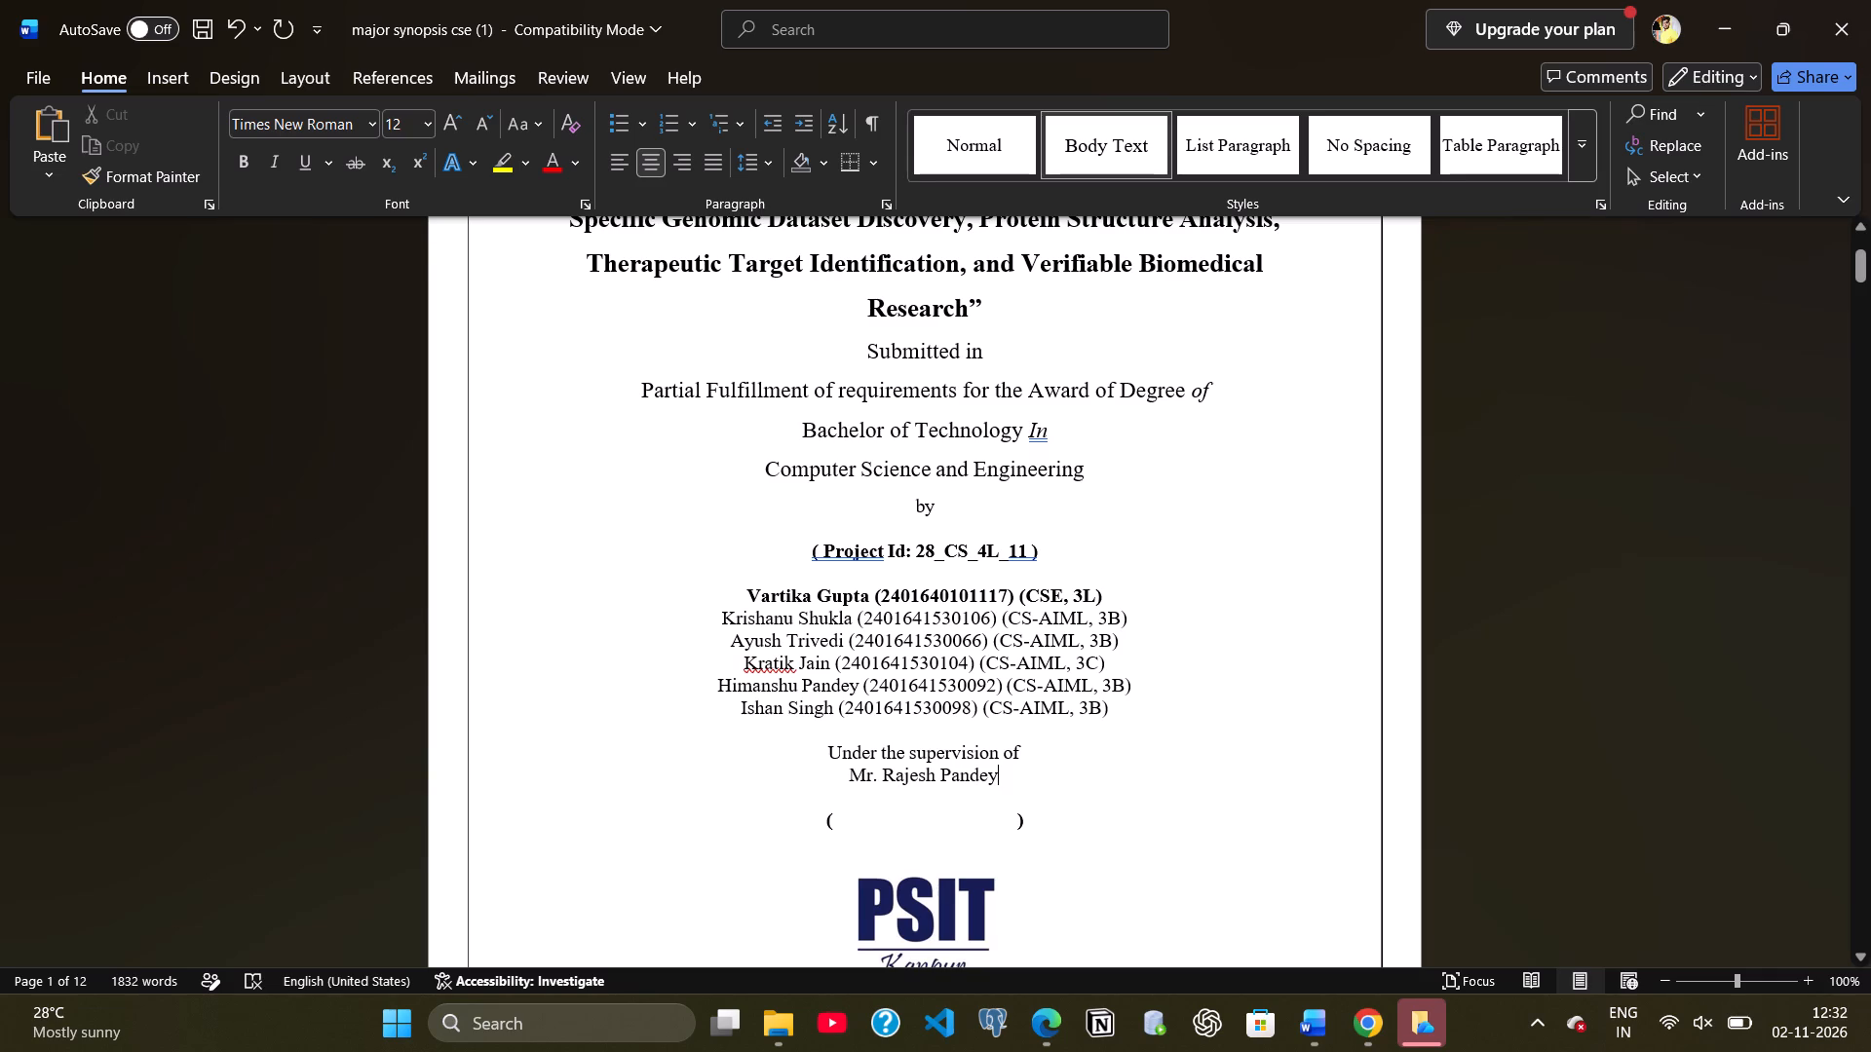
# Remove the blank gap above the empty brackets so they sit centred on the line directly below the supervisor's name.
pyautogui.scroll(-2, 878, 791)
pyautogui.click(880, 433)
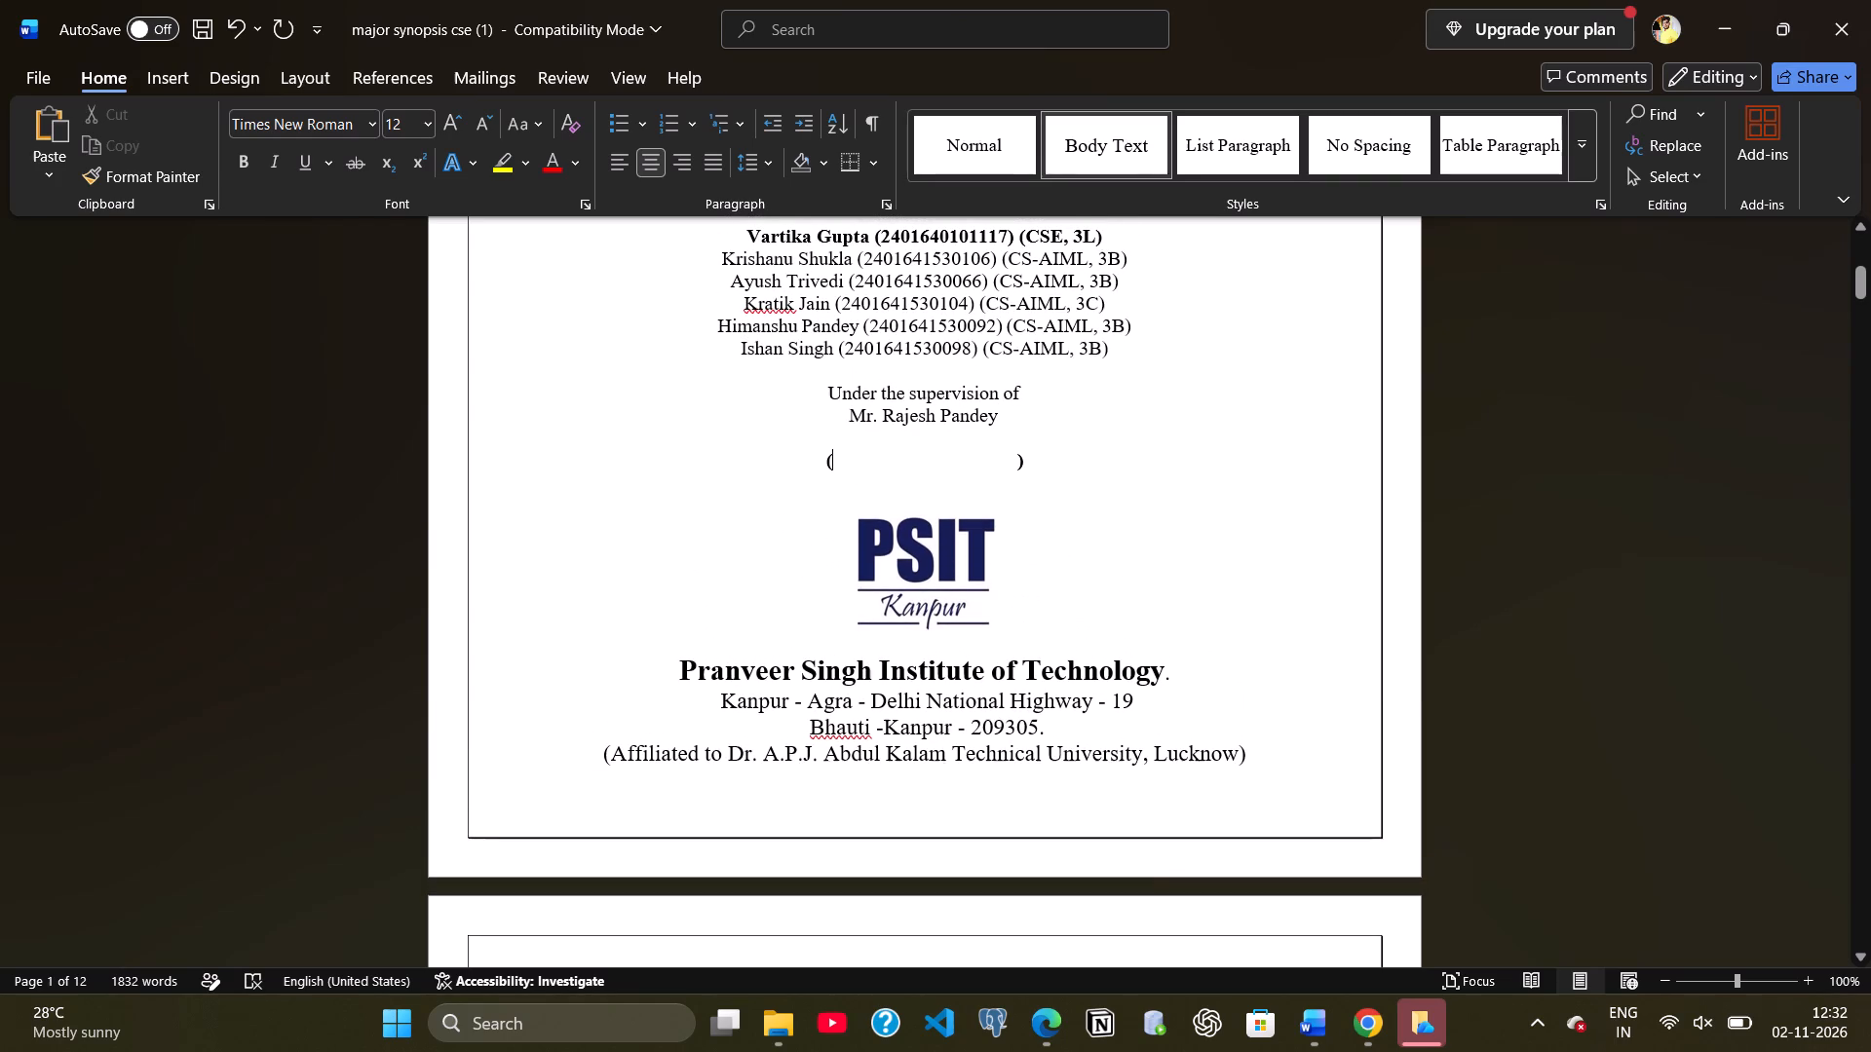
pyautogui.press('Left')
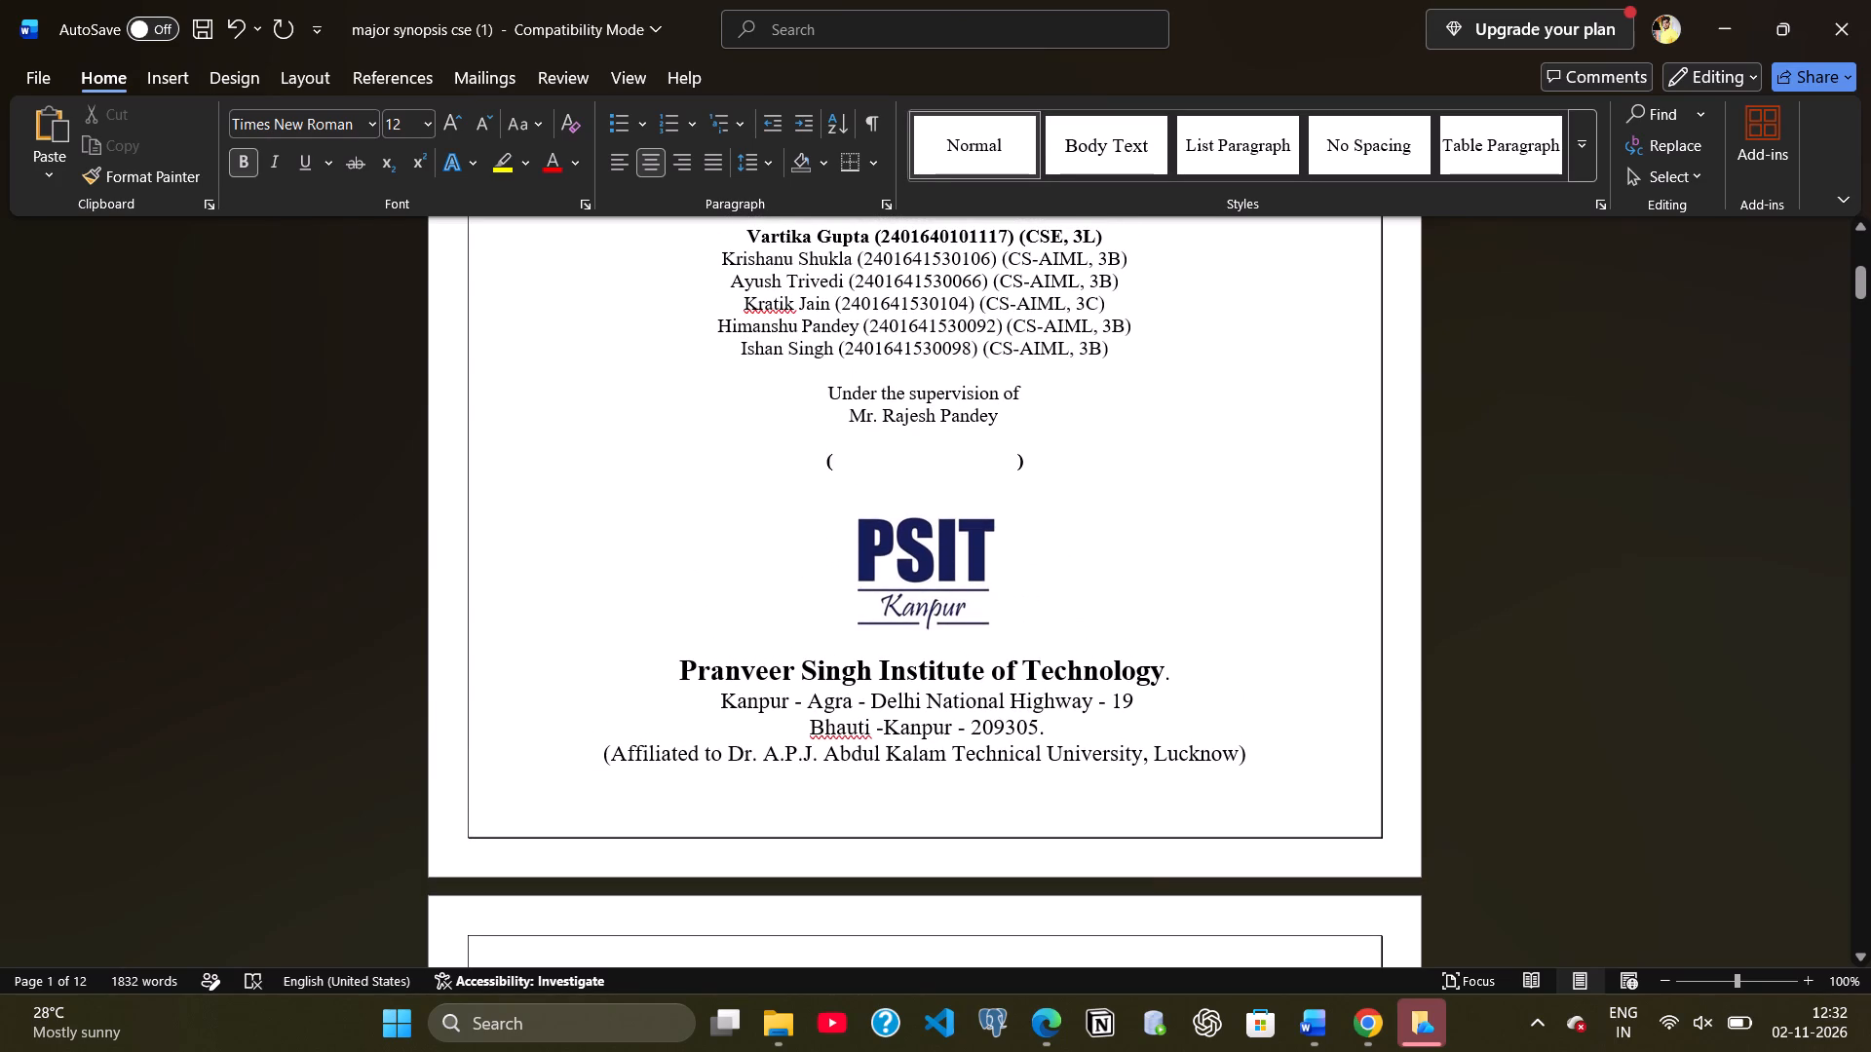
pyautogui.press('Up')
pyautogui.press('Down')
pyautogui.press('BackSpace')
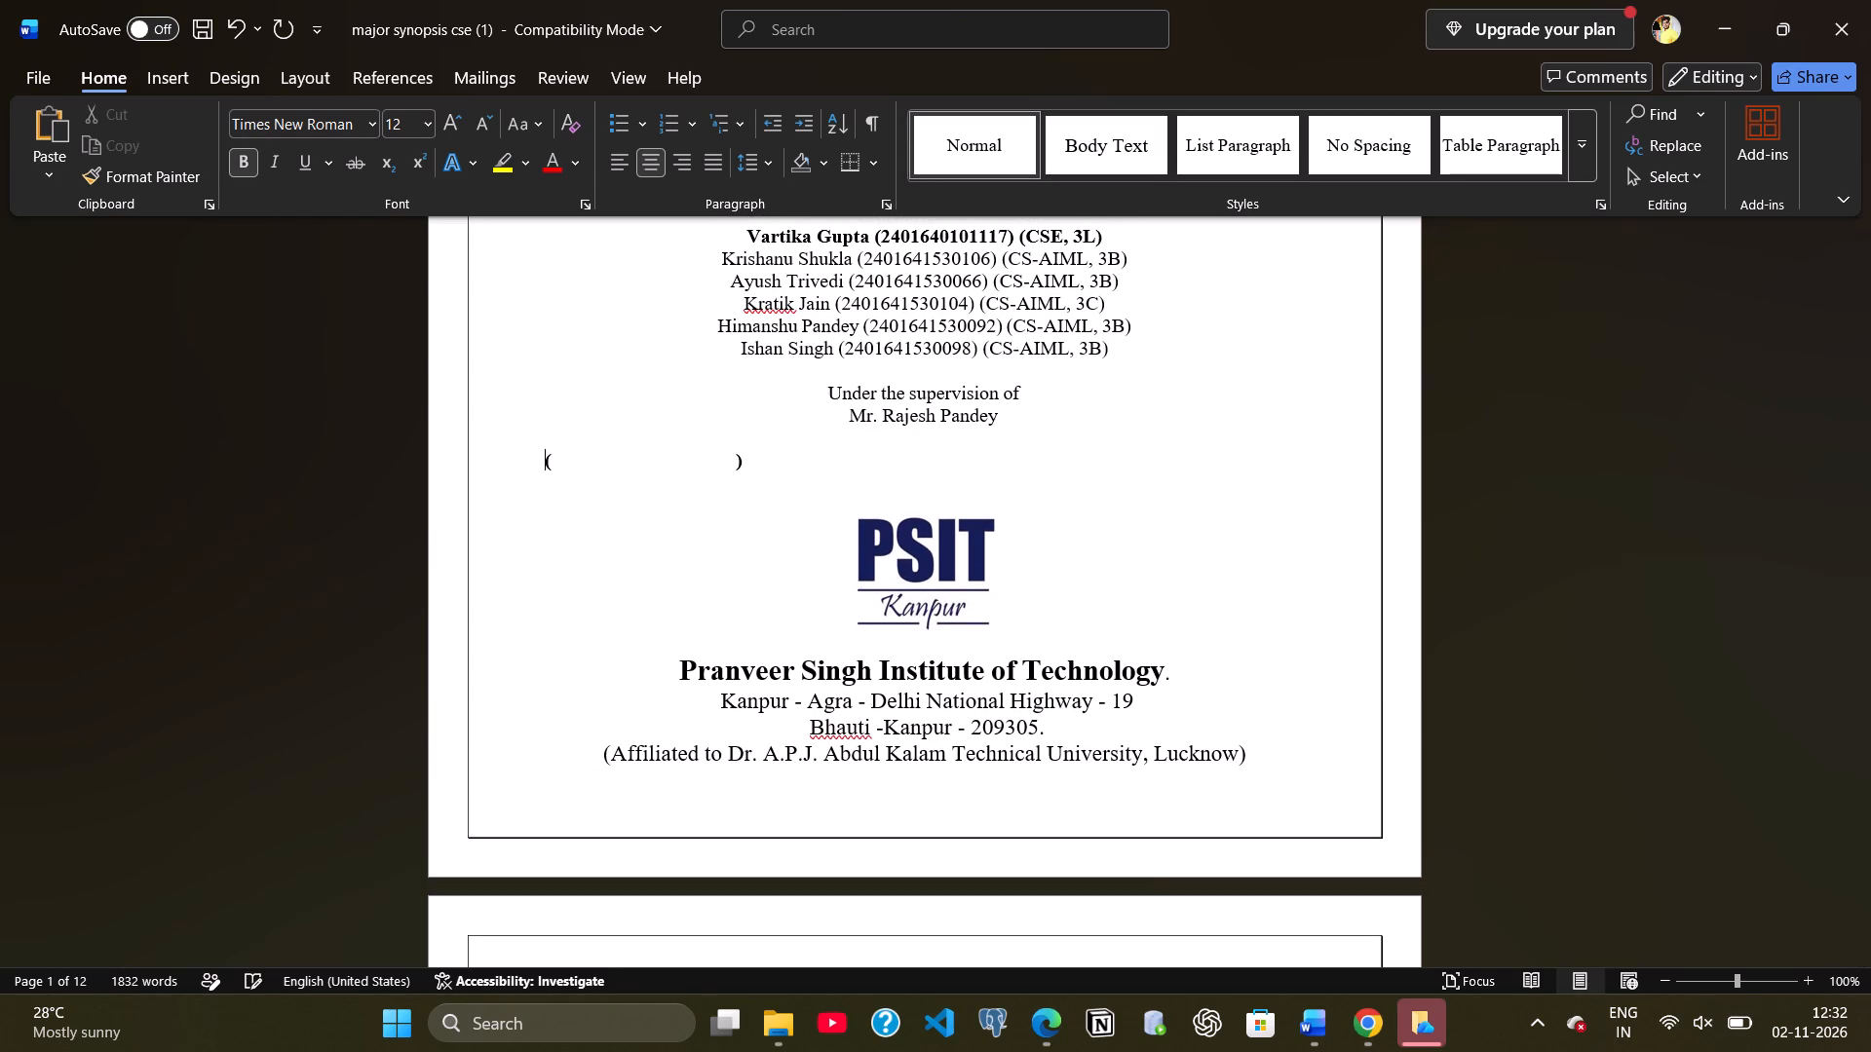
pyautogui.press('BackSpace')
pyautogui.press('Return')
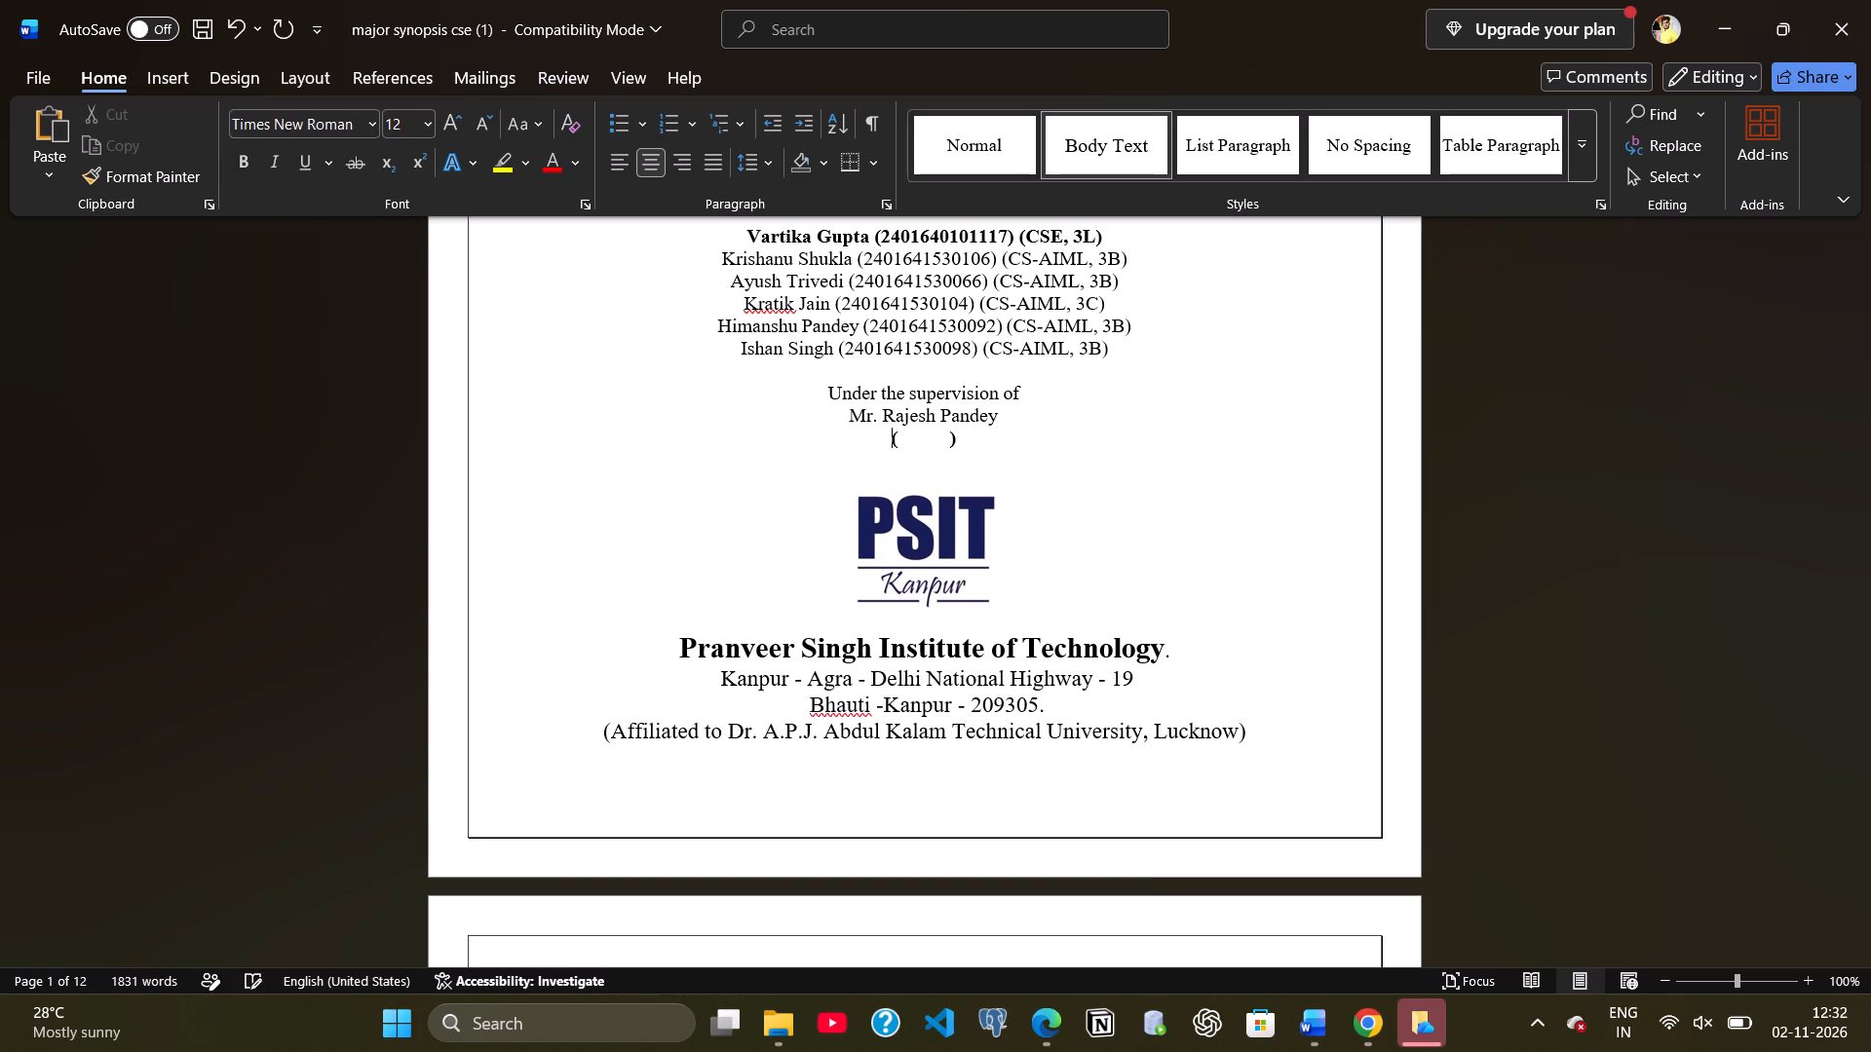
# Fill the brackets below the supervisor's name with Assistant Professor, keeping one space inside each bracket and removing the extra gap.
pyautogui.press('Right')
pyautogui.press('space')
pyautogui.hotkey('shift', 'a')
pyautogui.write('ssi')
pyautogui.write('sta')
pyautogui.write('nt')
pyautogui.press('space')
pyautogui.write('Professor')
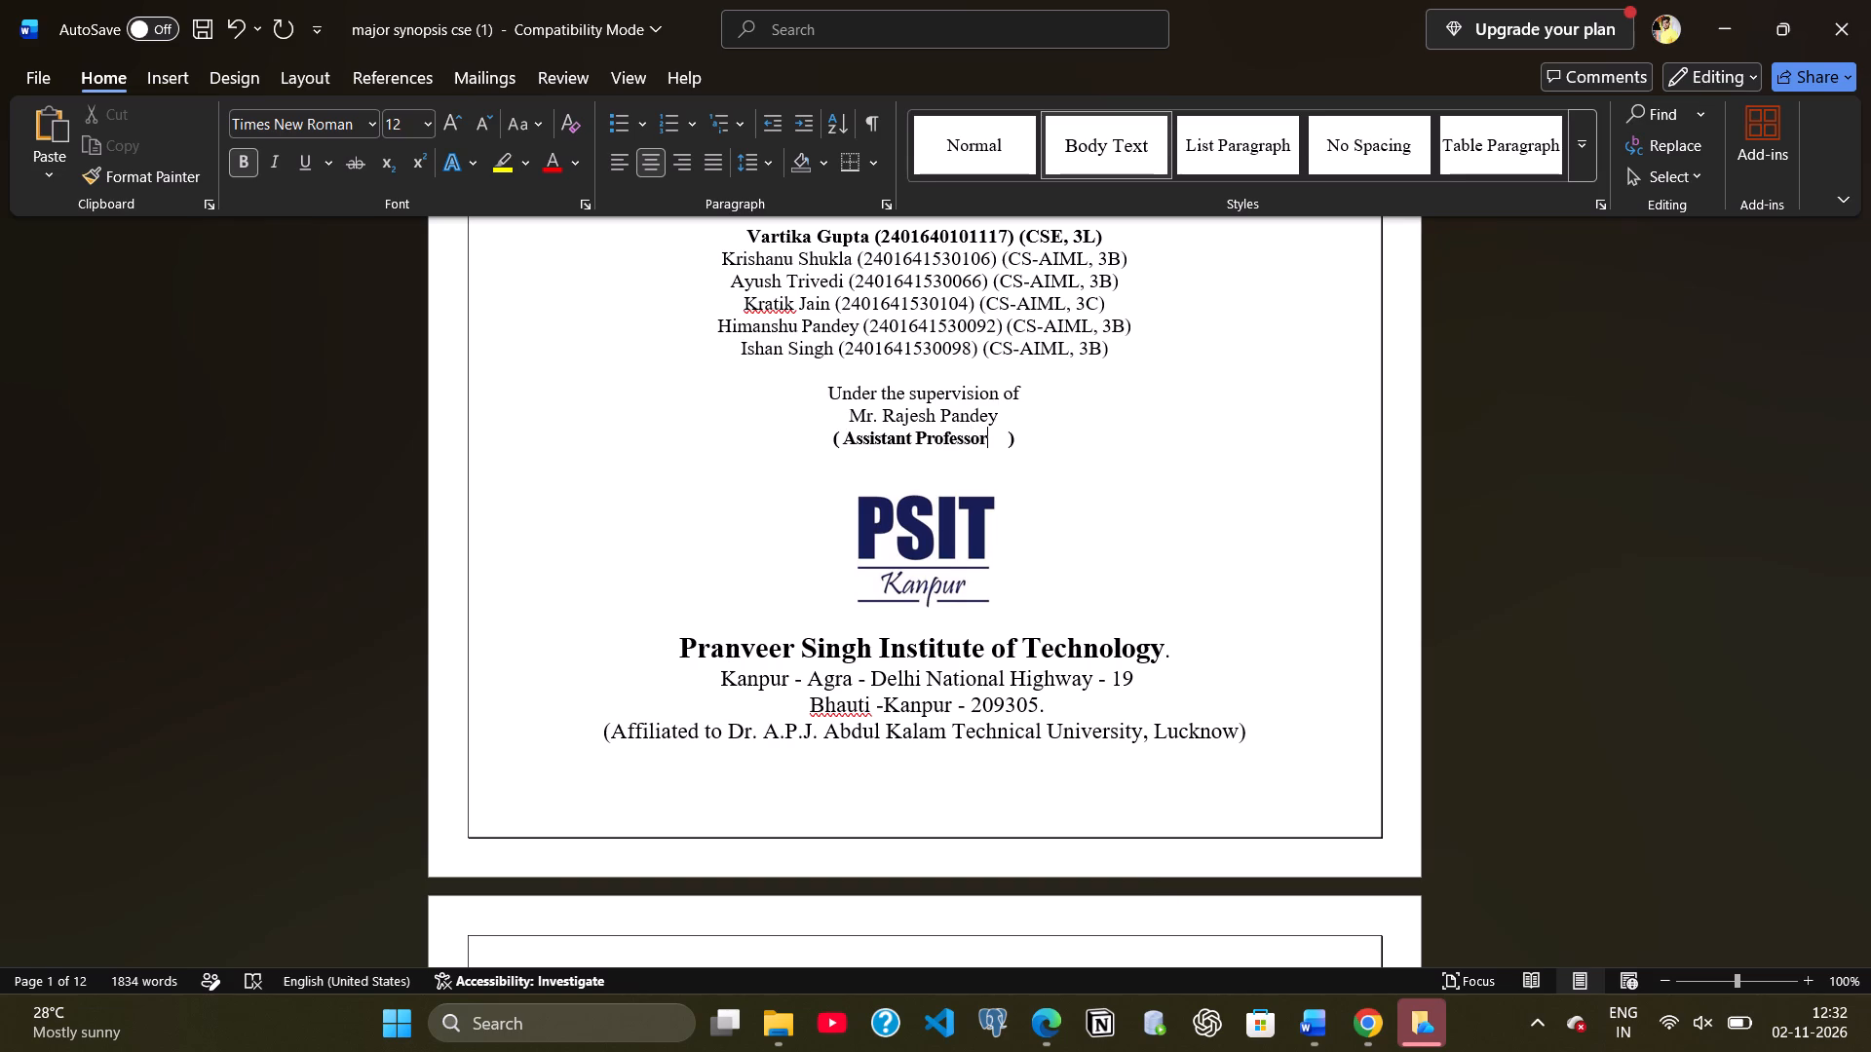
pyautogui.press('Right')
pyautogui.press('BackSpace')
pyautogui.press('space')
pyautogui.scroll(1, 1099, 458)
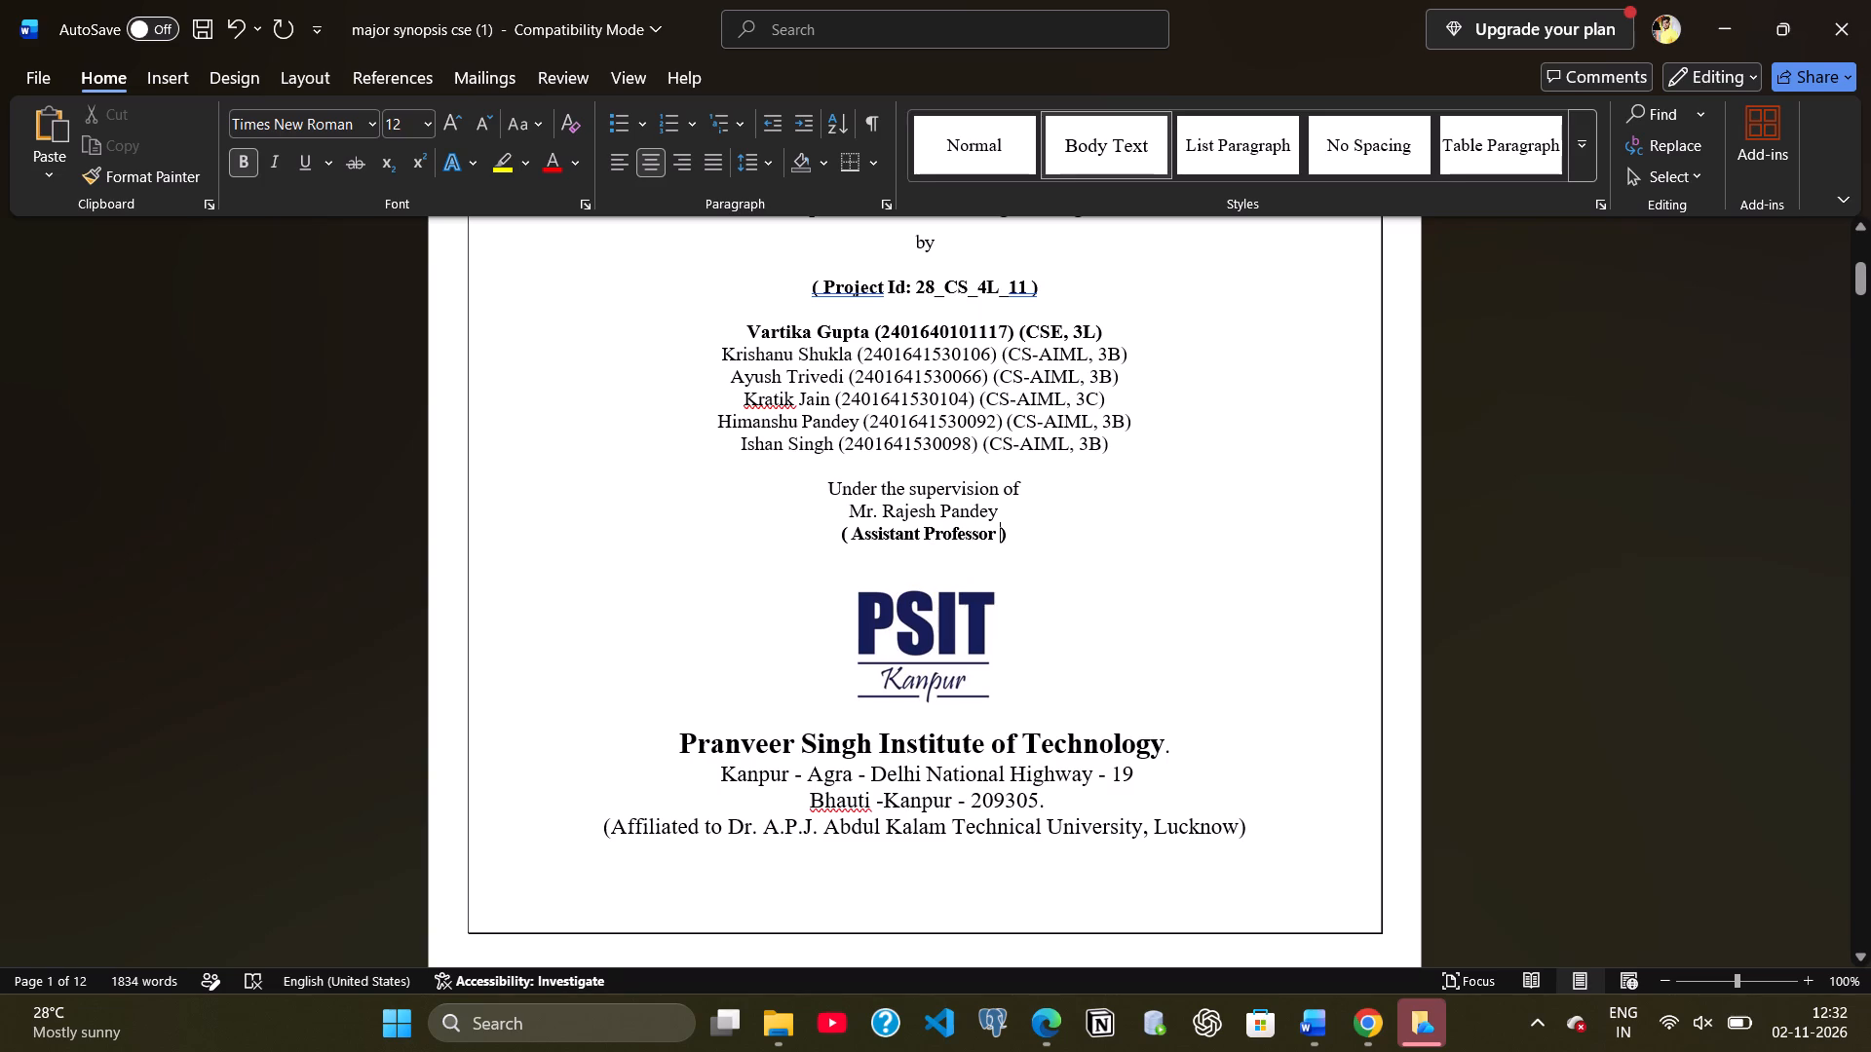
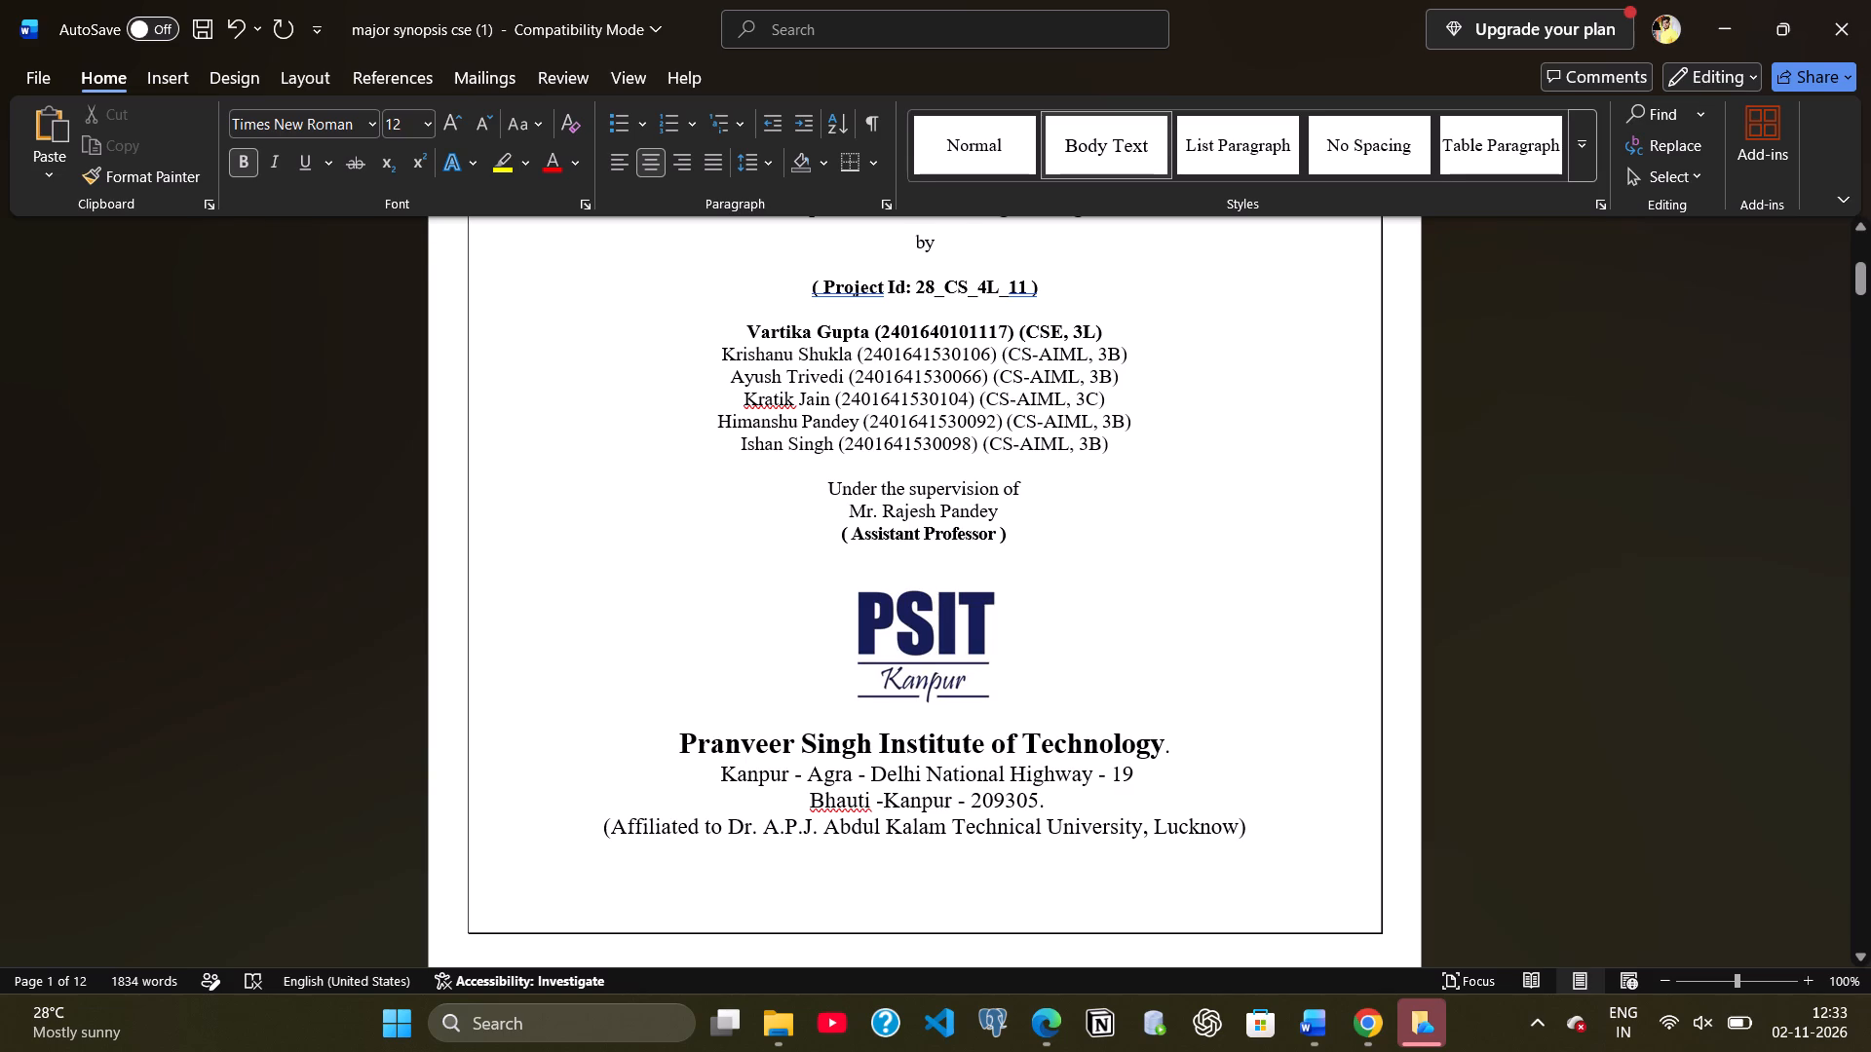
# Move the text cursor past the closing bracket of the Assistant Professor line on the cover page.
pyautogui.scroll(1, 1096, 561)
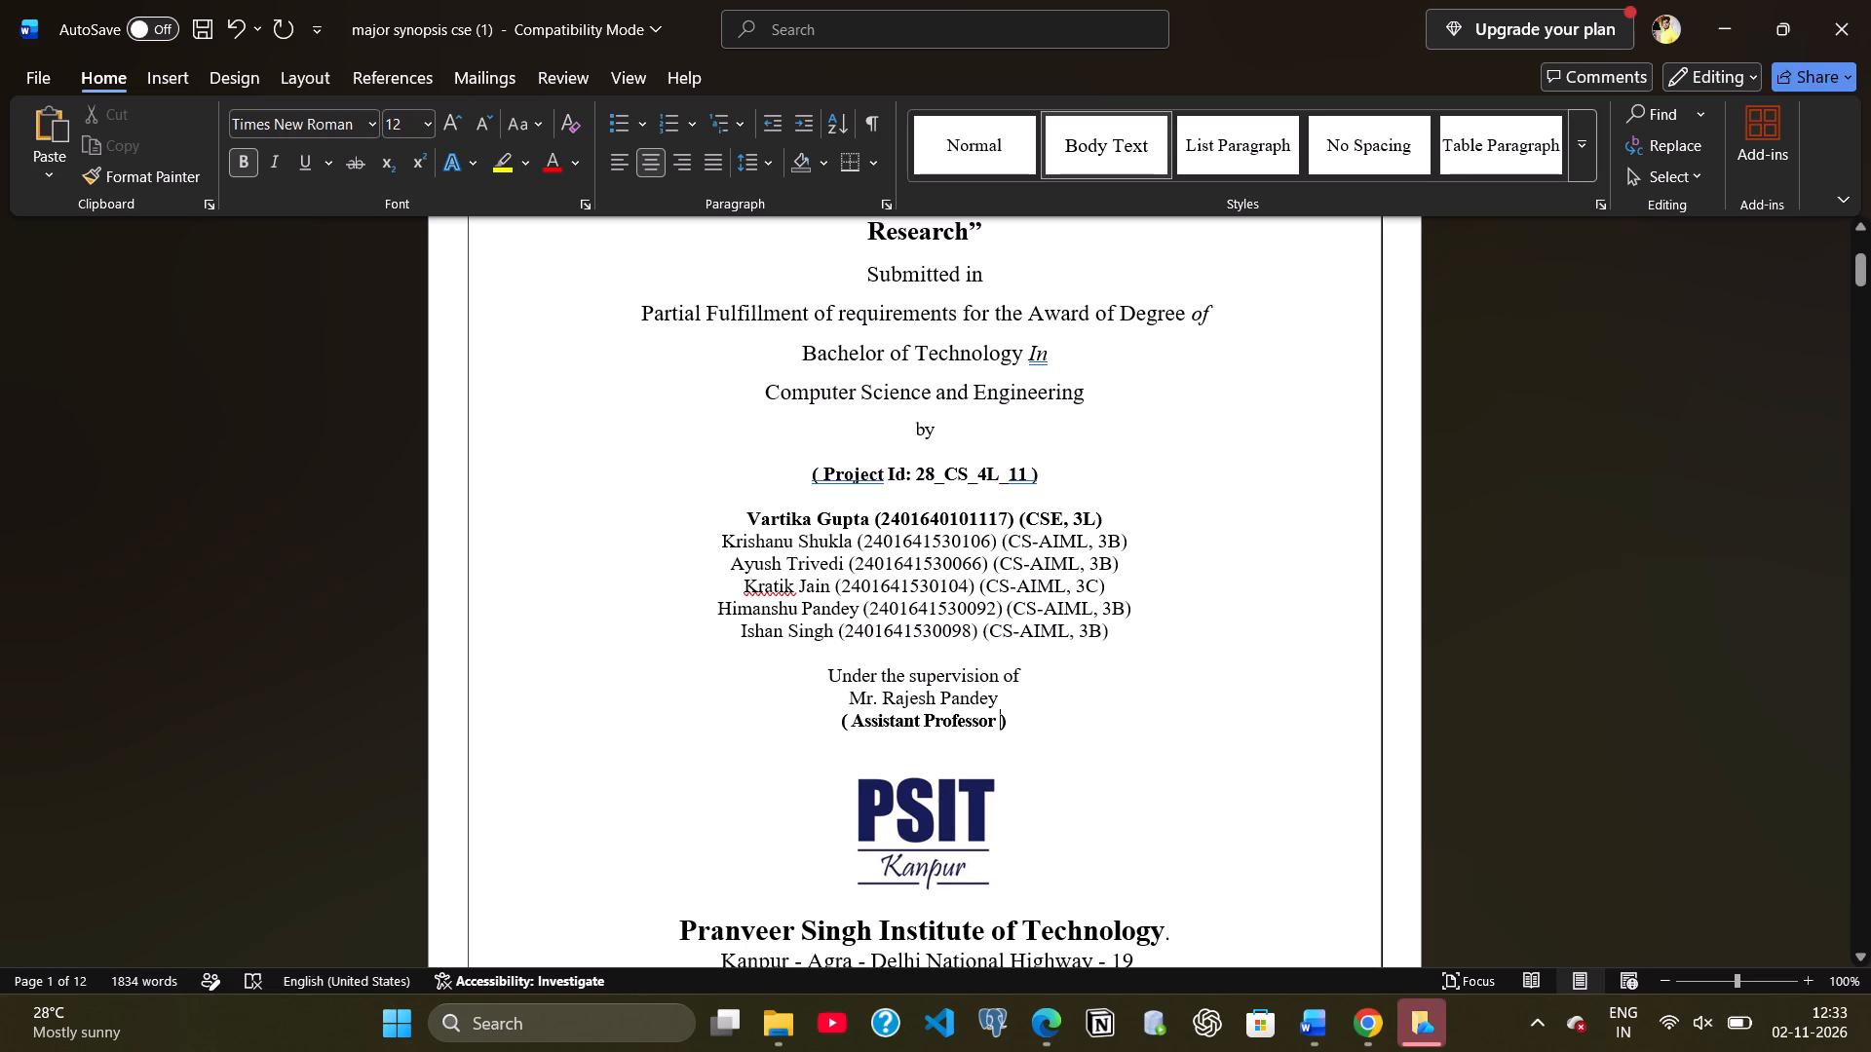
pyautogui.press('Right')
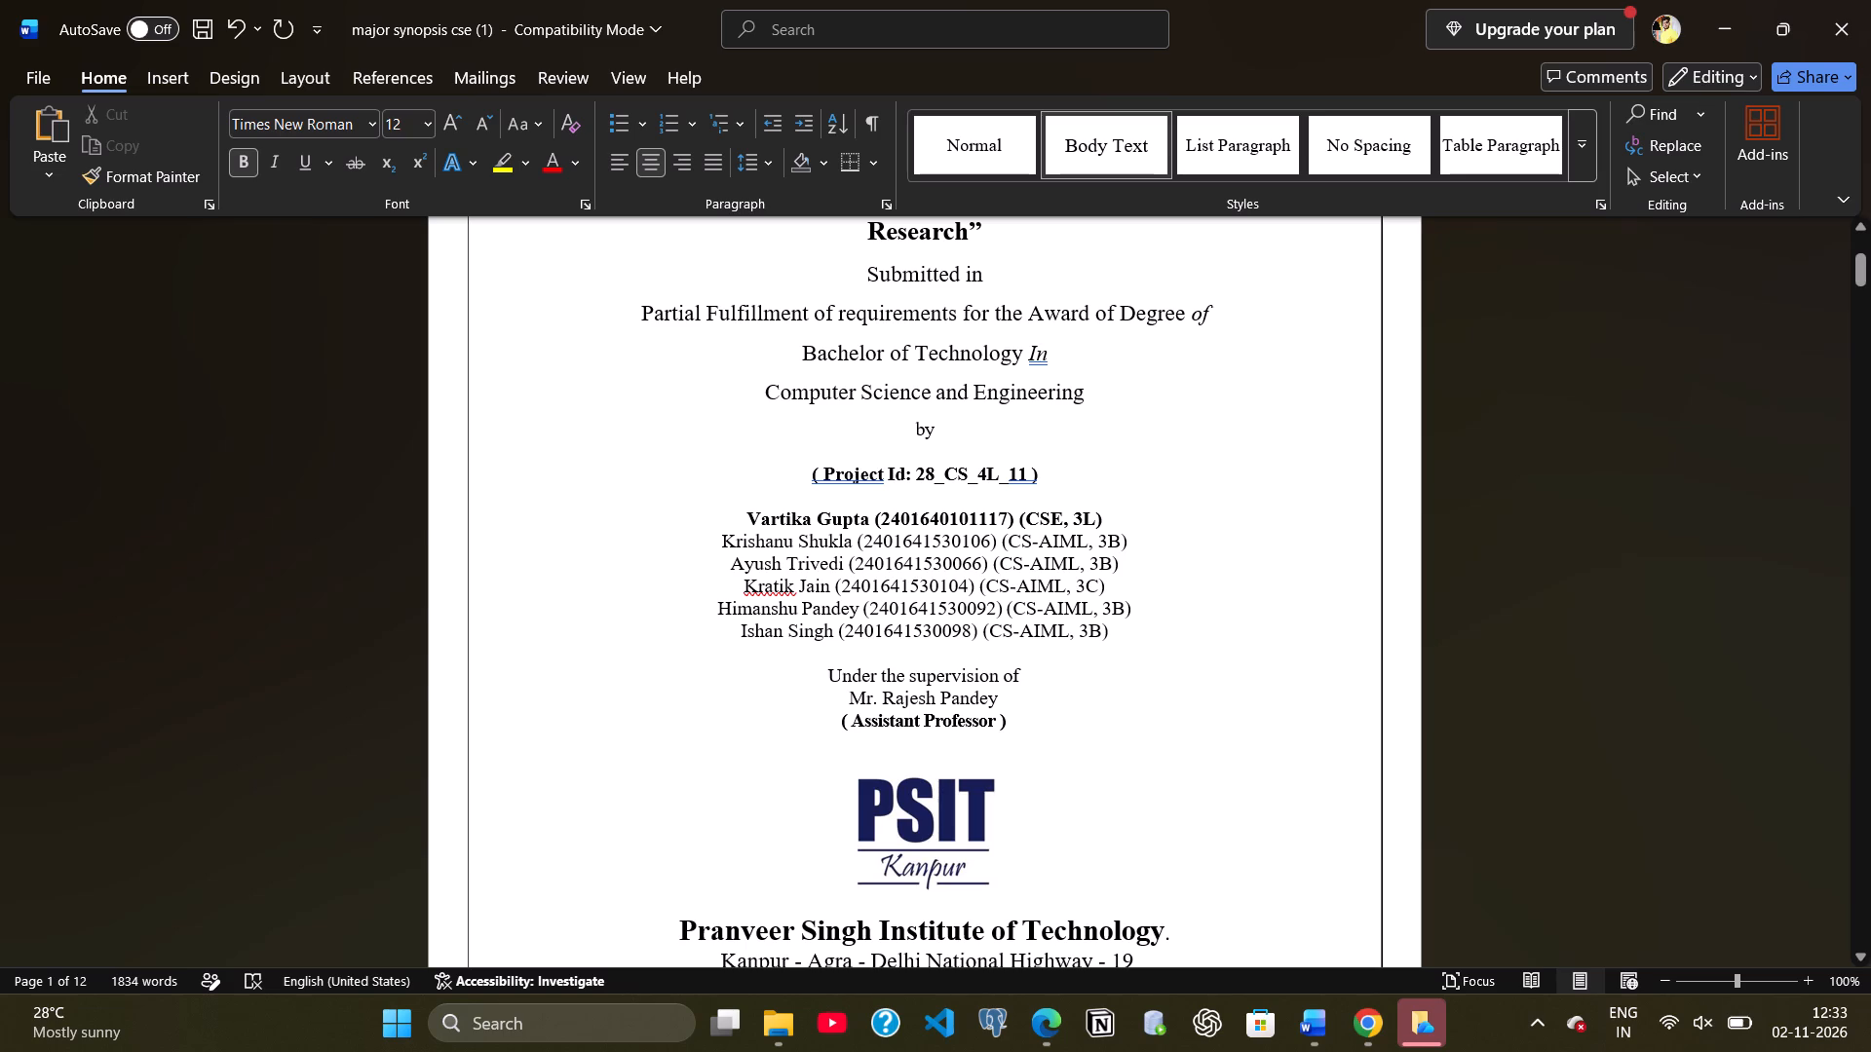
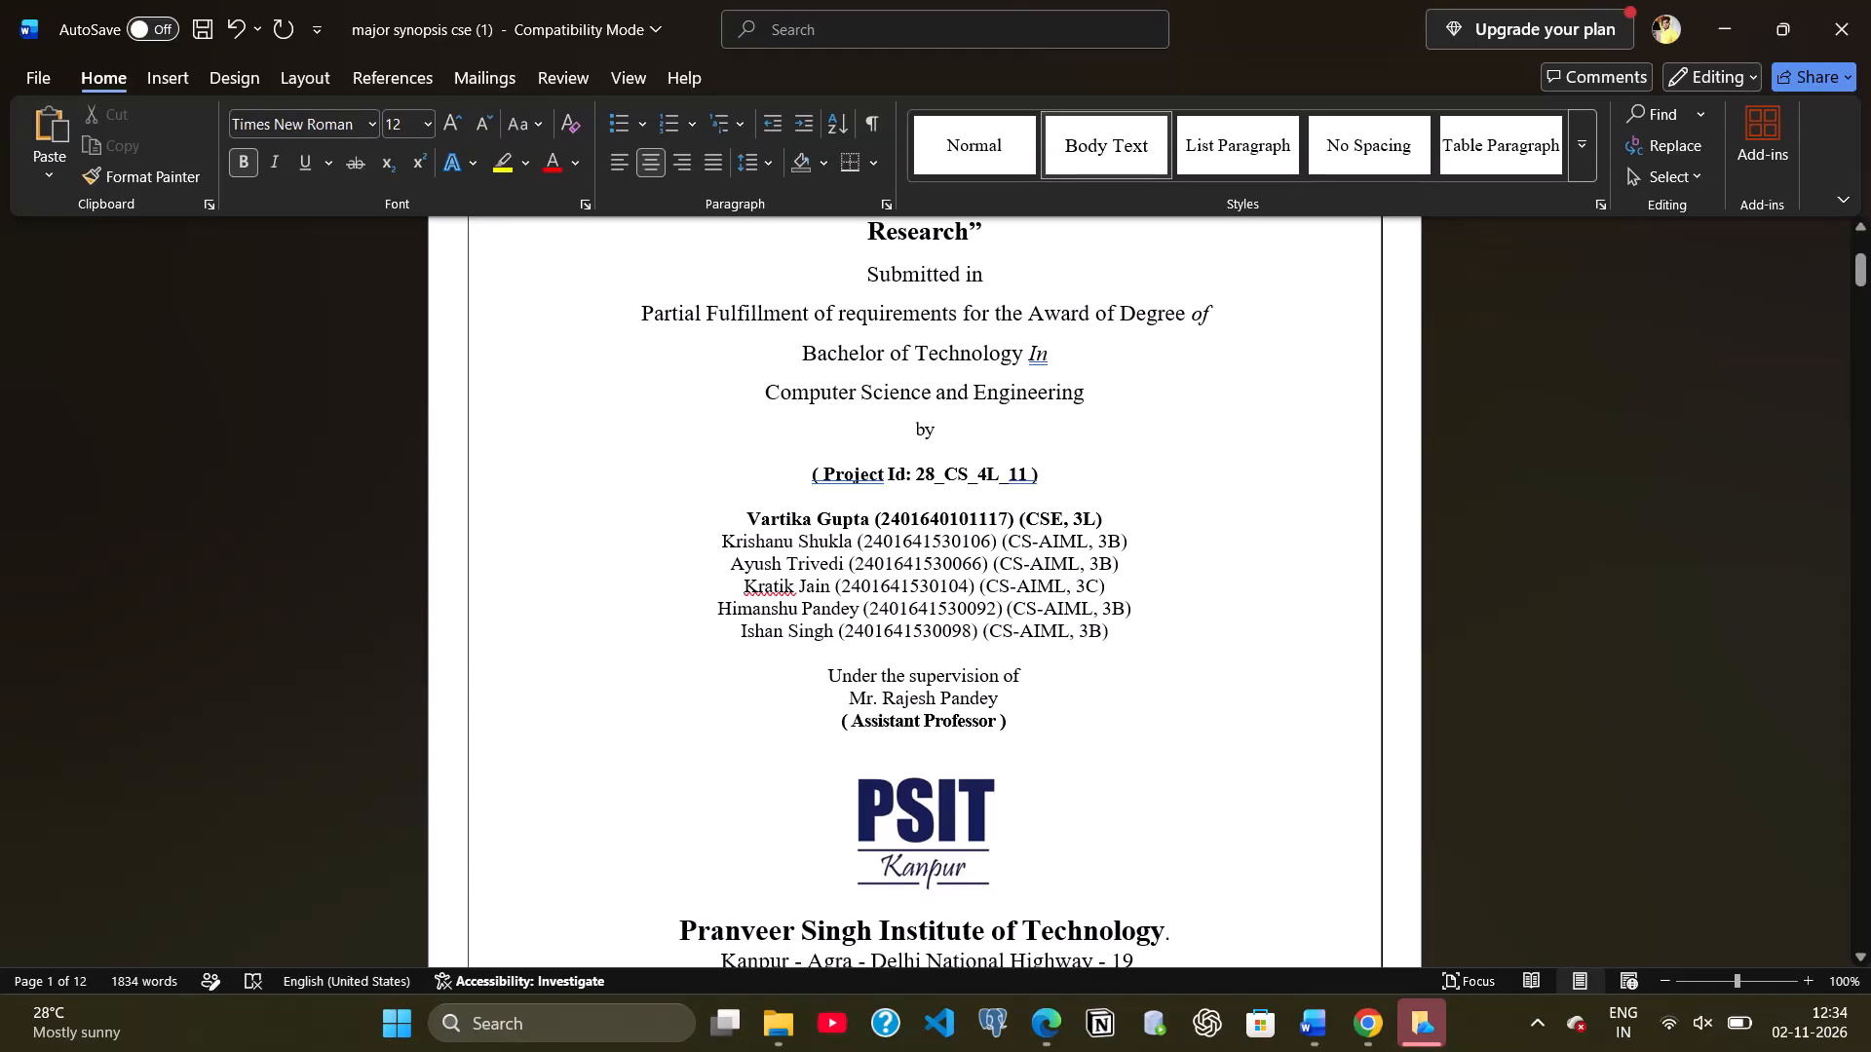
# Make the supervisor's name bold on the cover page, above the Assistant Professor line.
pyautogui.moveTo(848, 696); pyautogui.dragTo(988, 700)
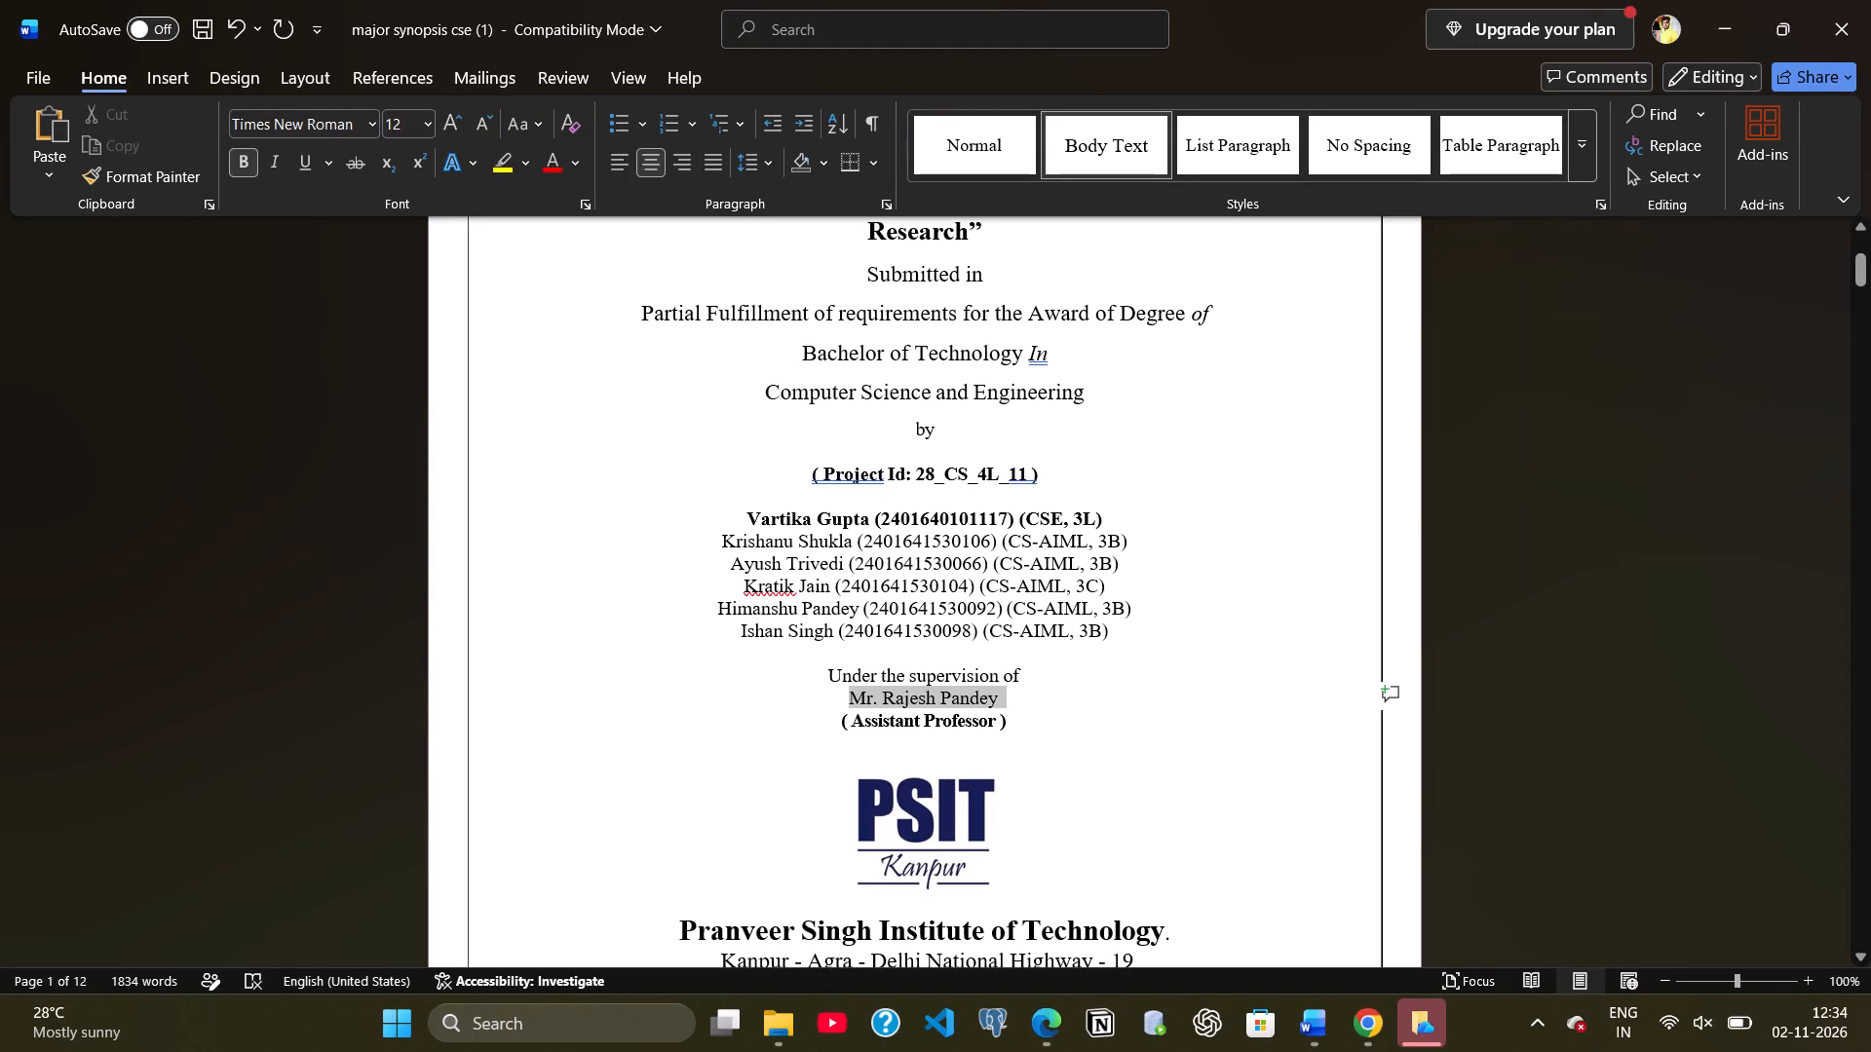
pyautogui.moveTo(988, 700); pyautogui.dragTo(1001, 698)
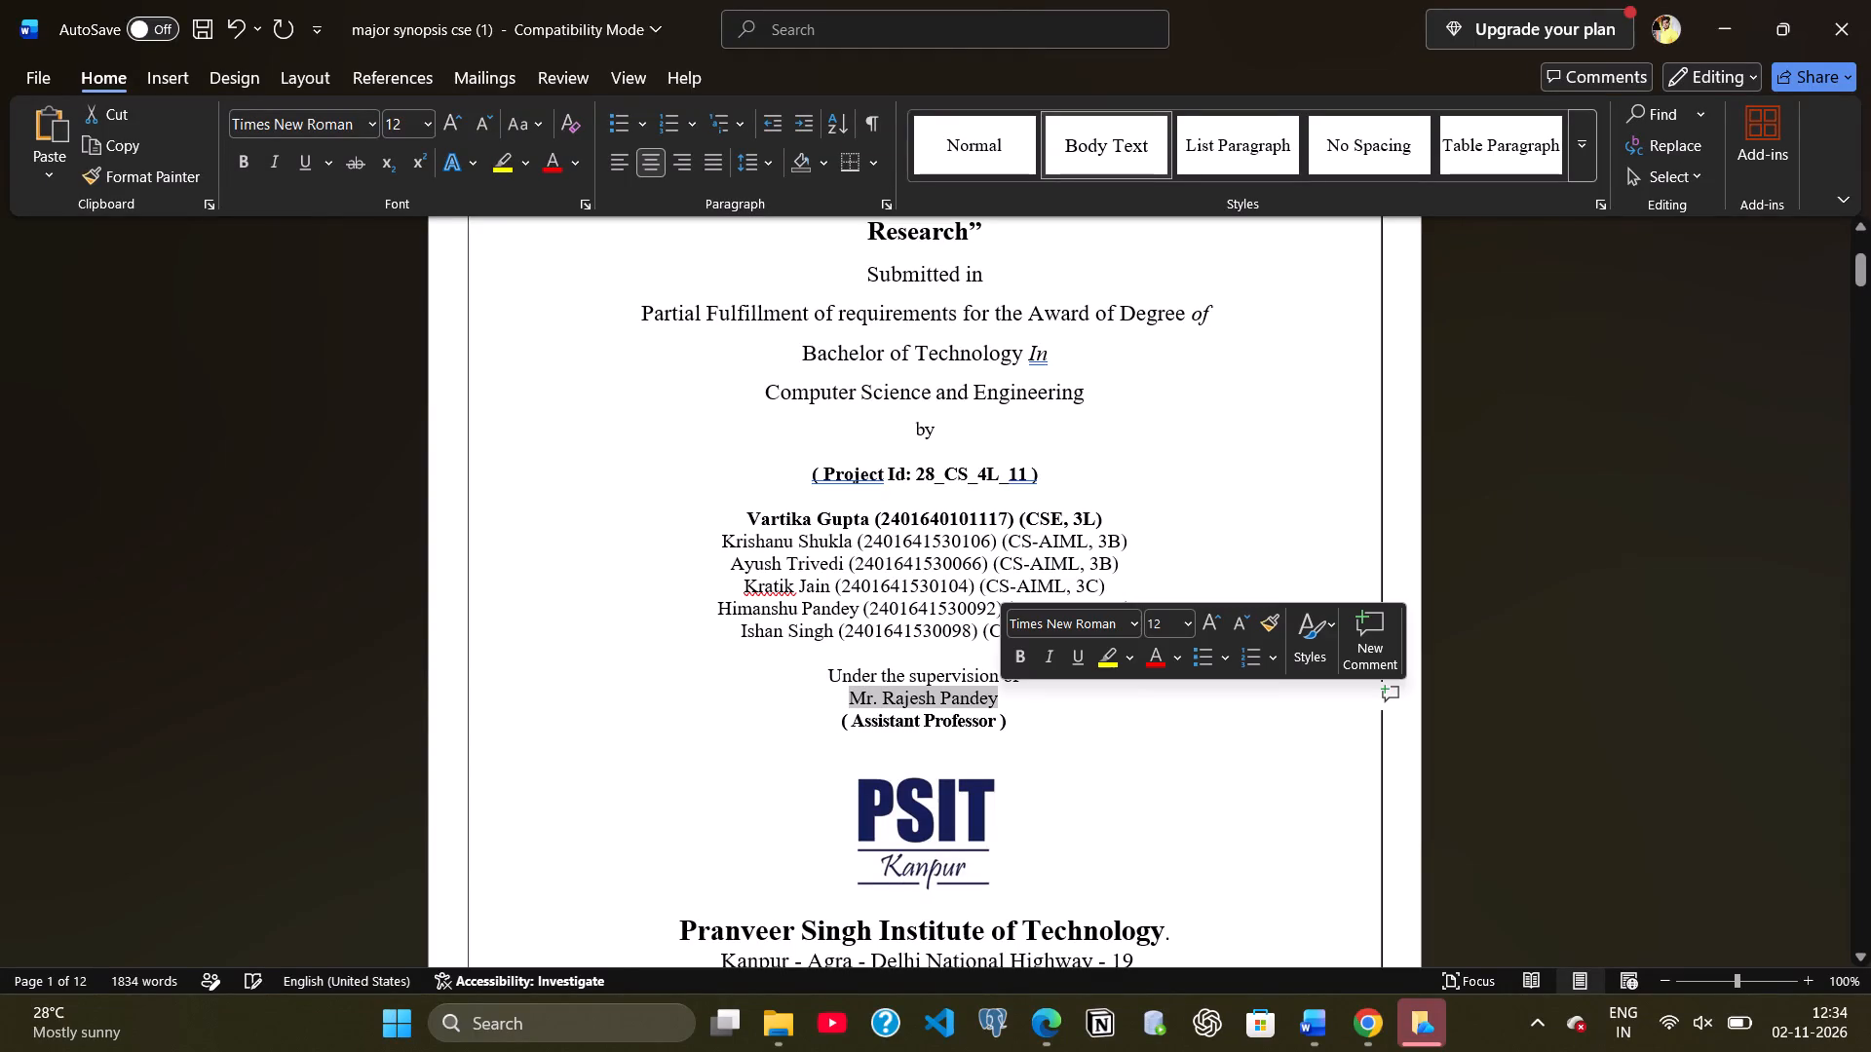
pyautogui.click(1023, 658)
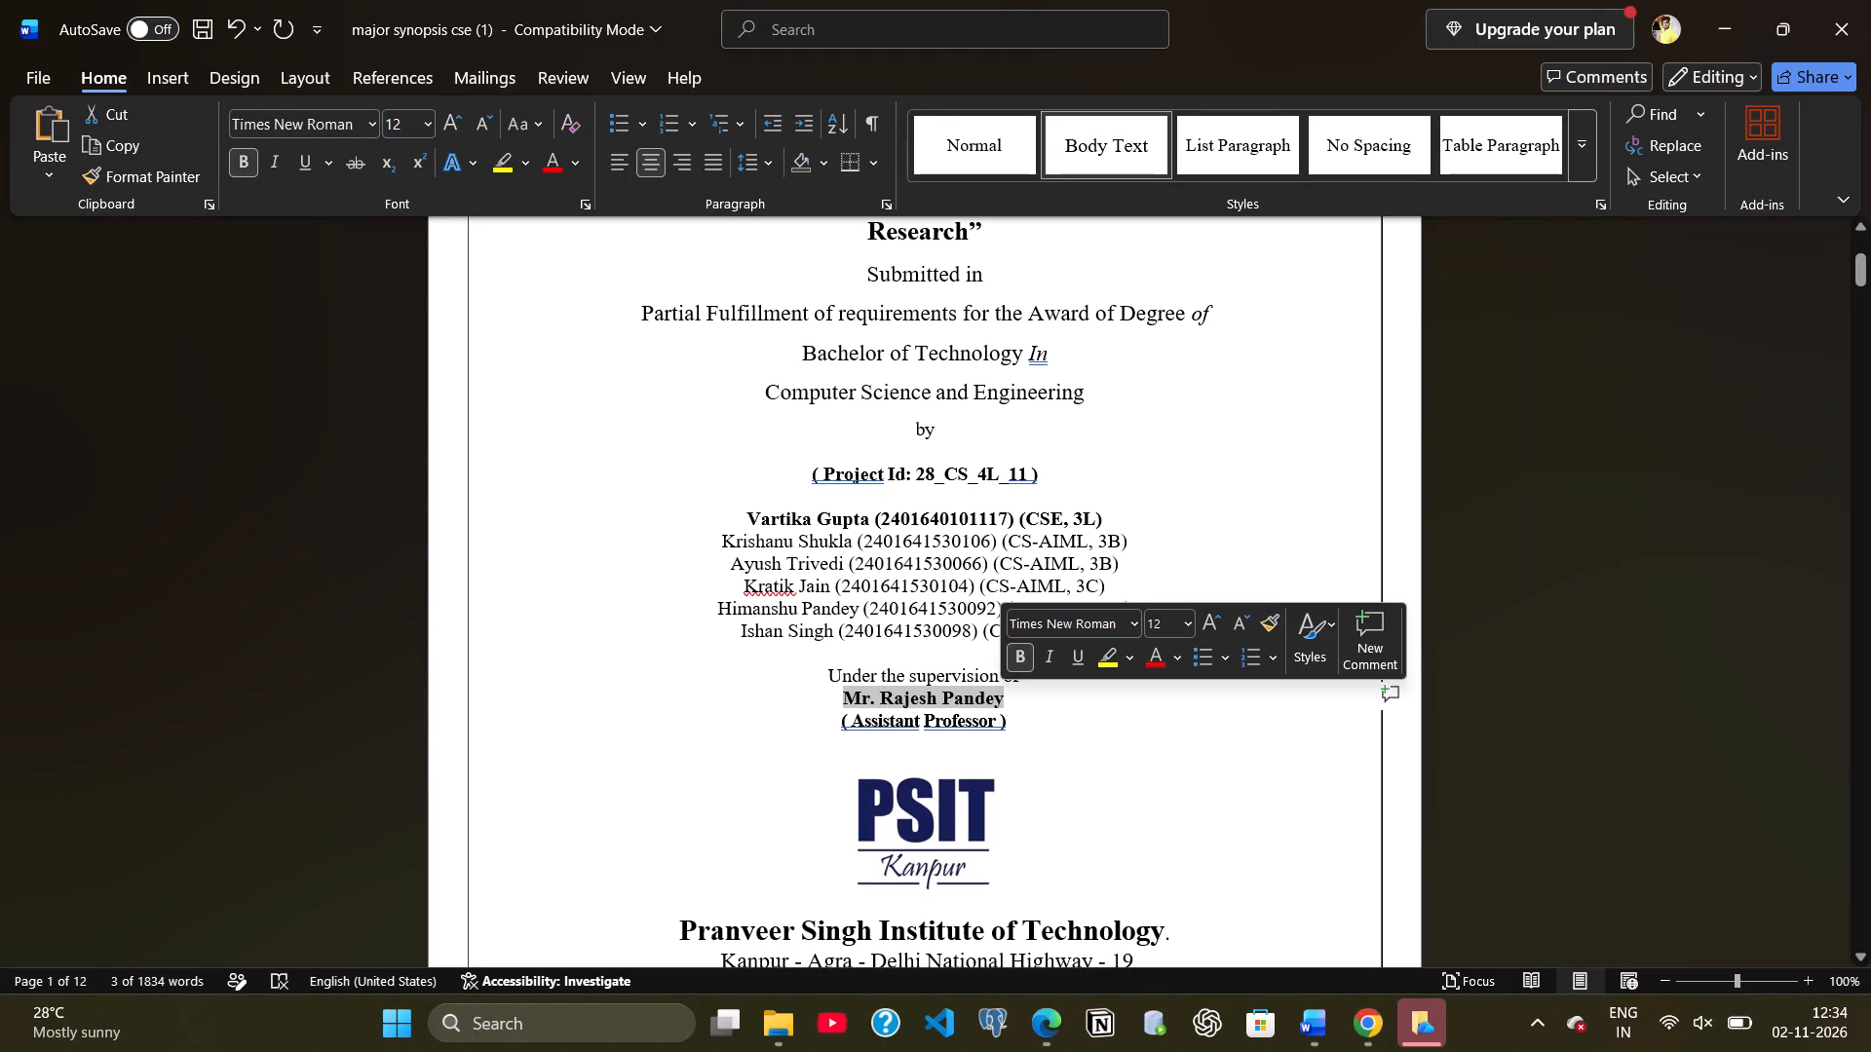
pyautogui.click(1037, 707)
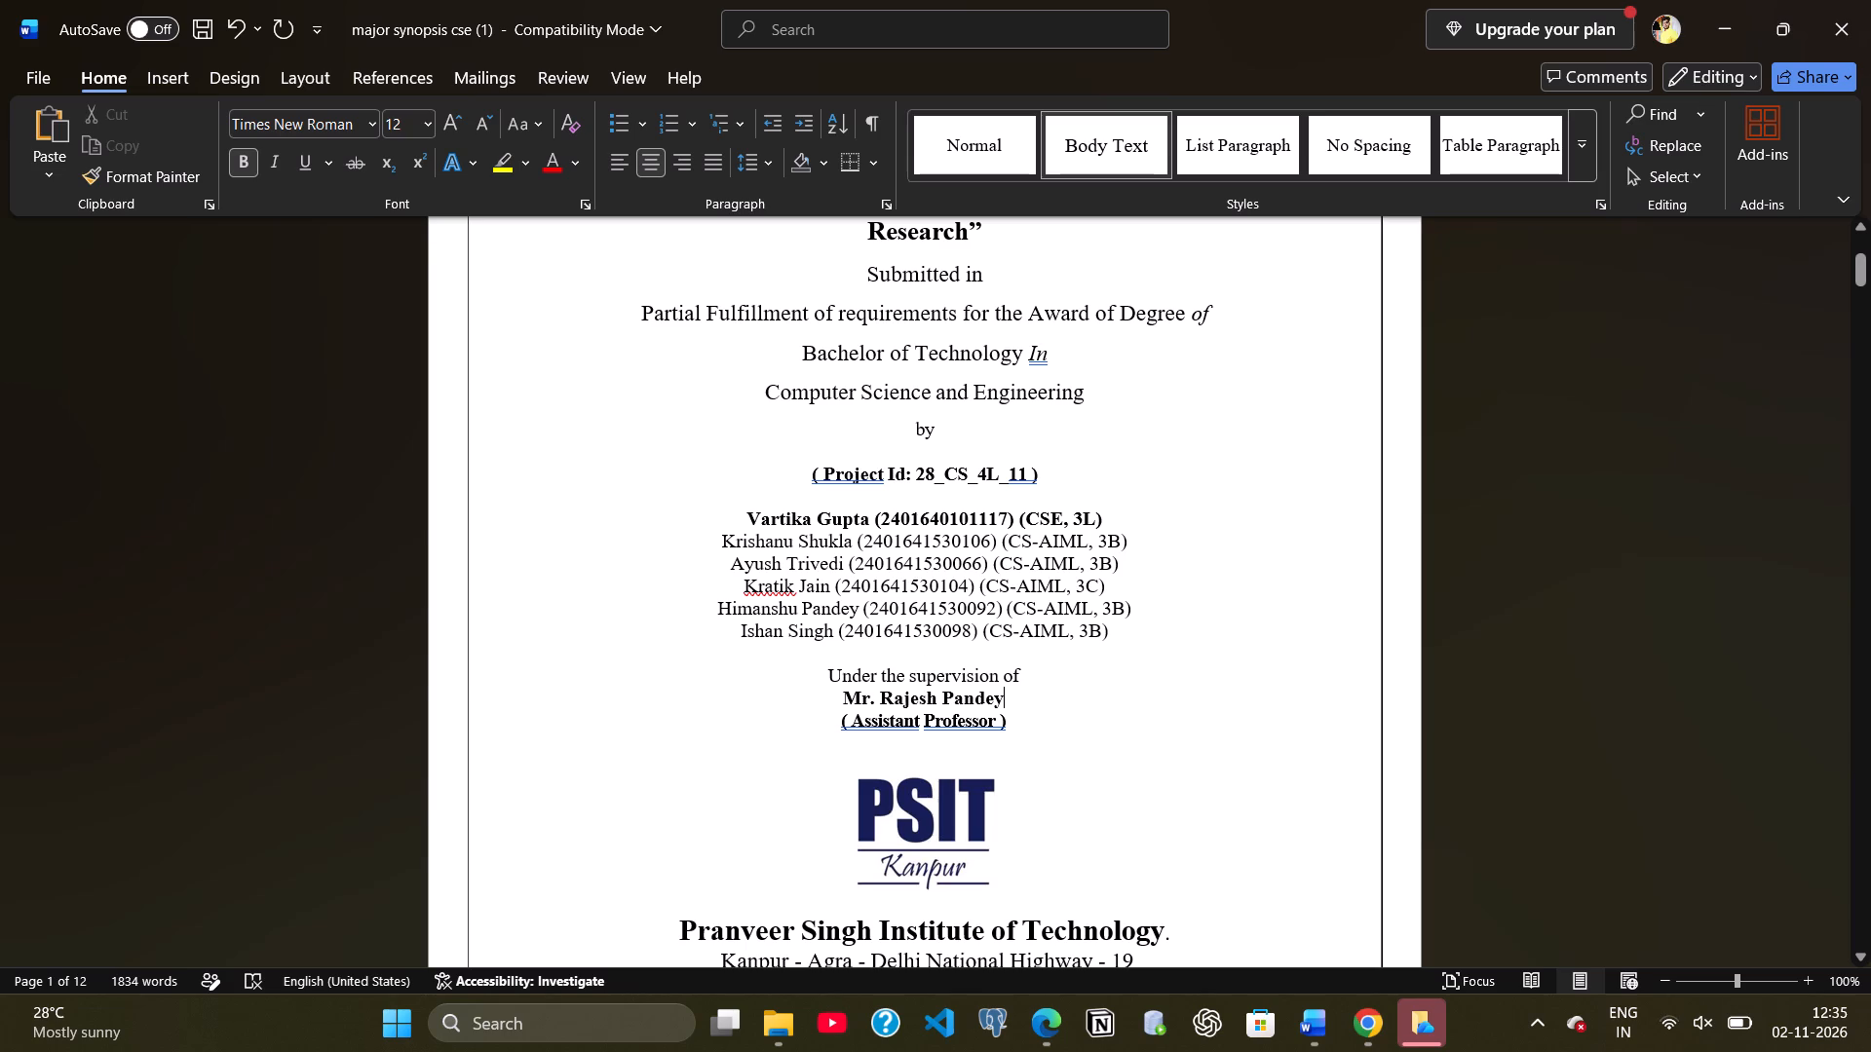
# Review the cover page from the synopsis title down to the institute's address and affiliation lines.
pyautogui.scroll(4, 1135, 867)
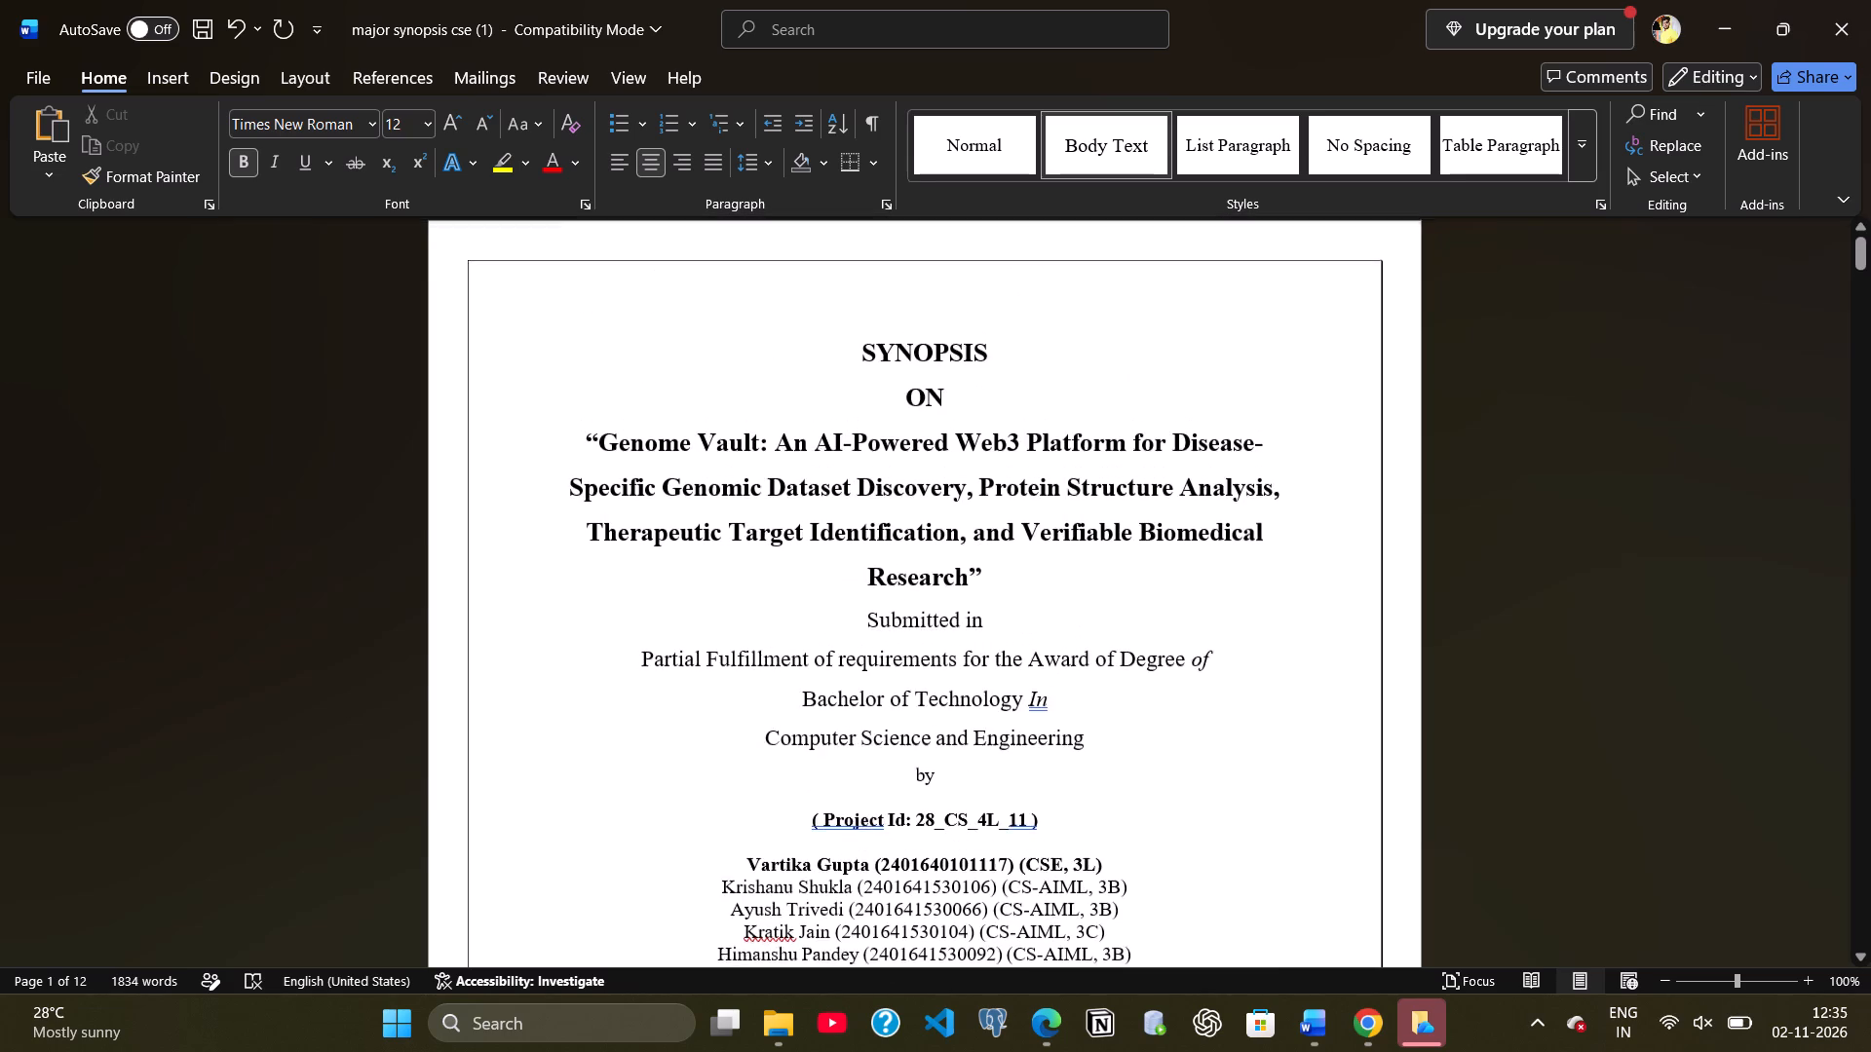
pyautogui.scroll(-3, 1135, 867)
pyautogui.scroll(1, 1135, 867)
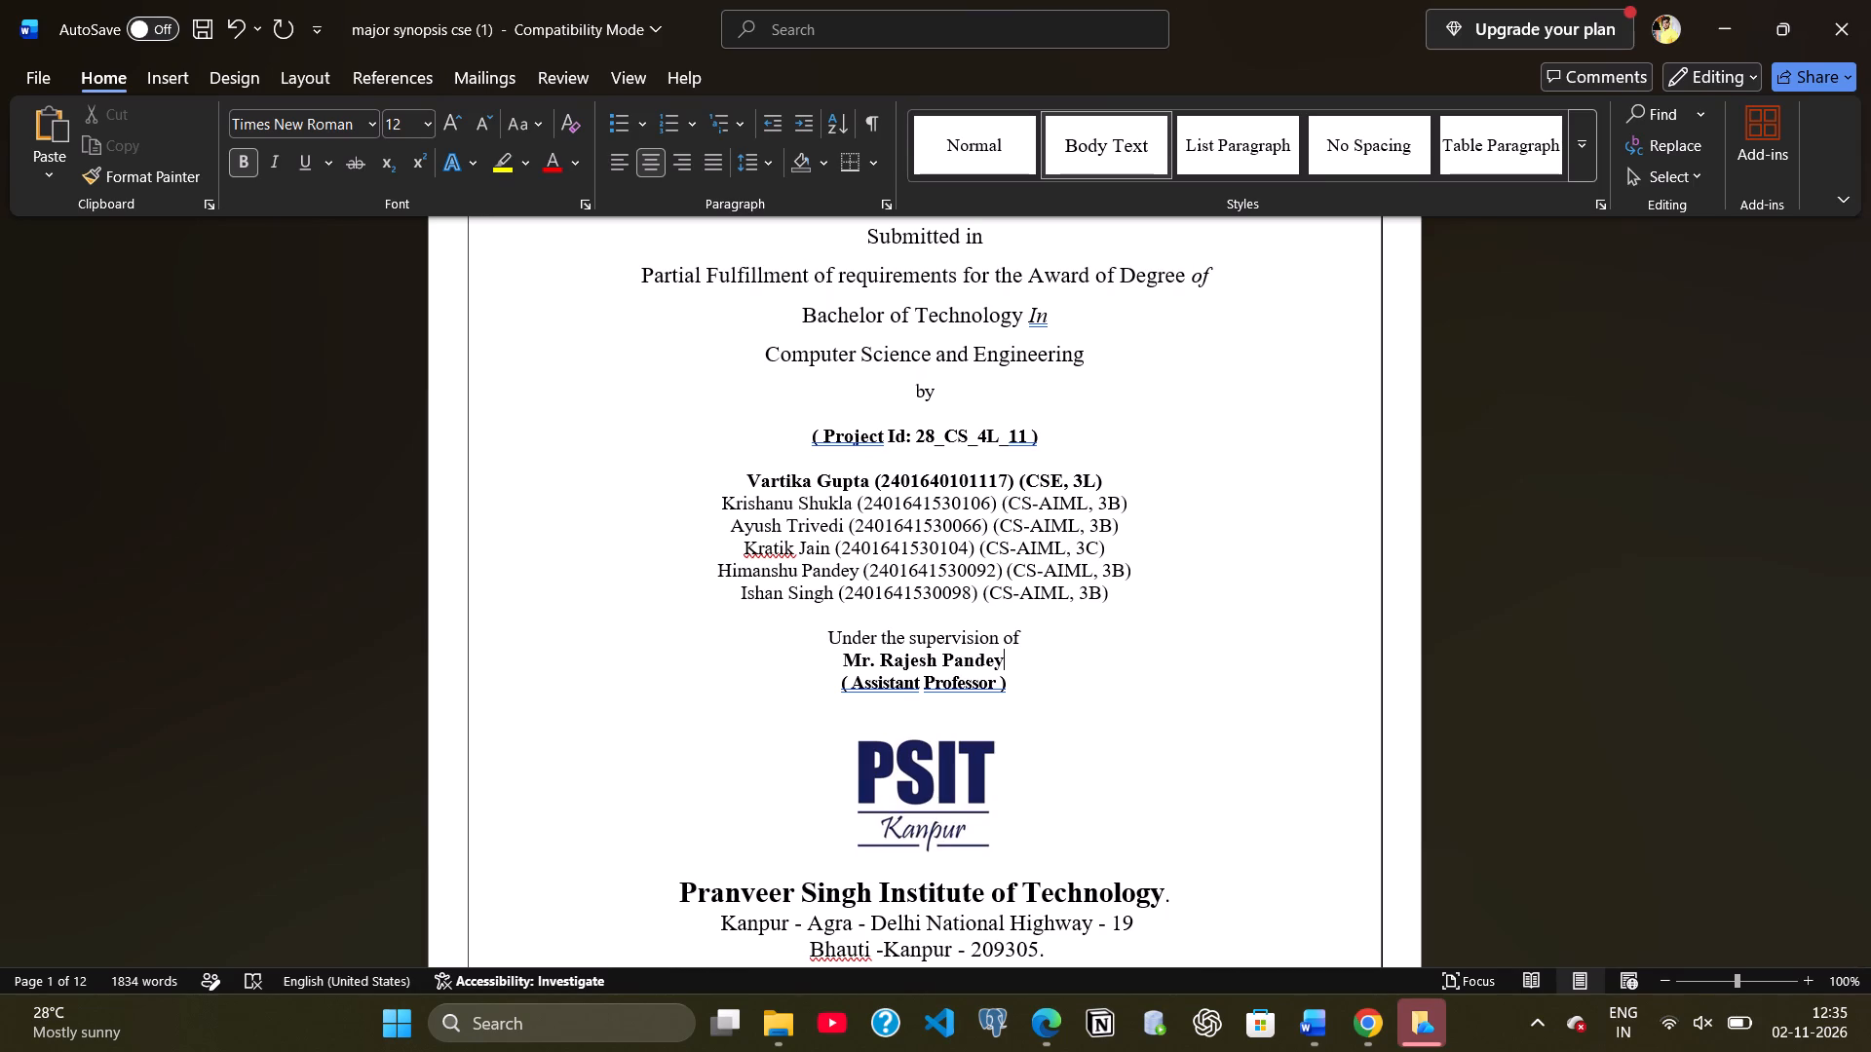
pyautogui.scroll(-1, 1135, 867)
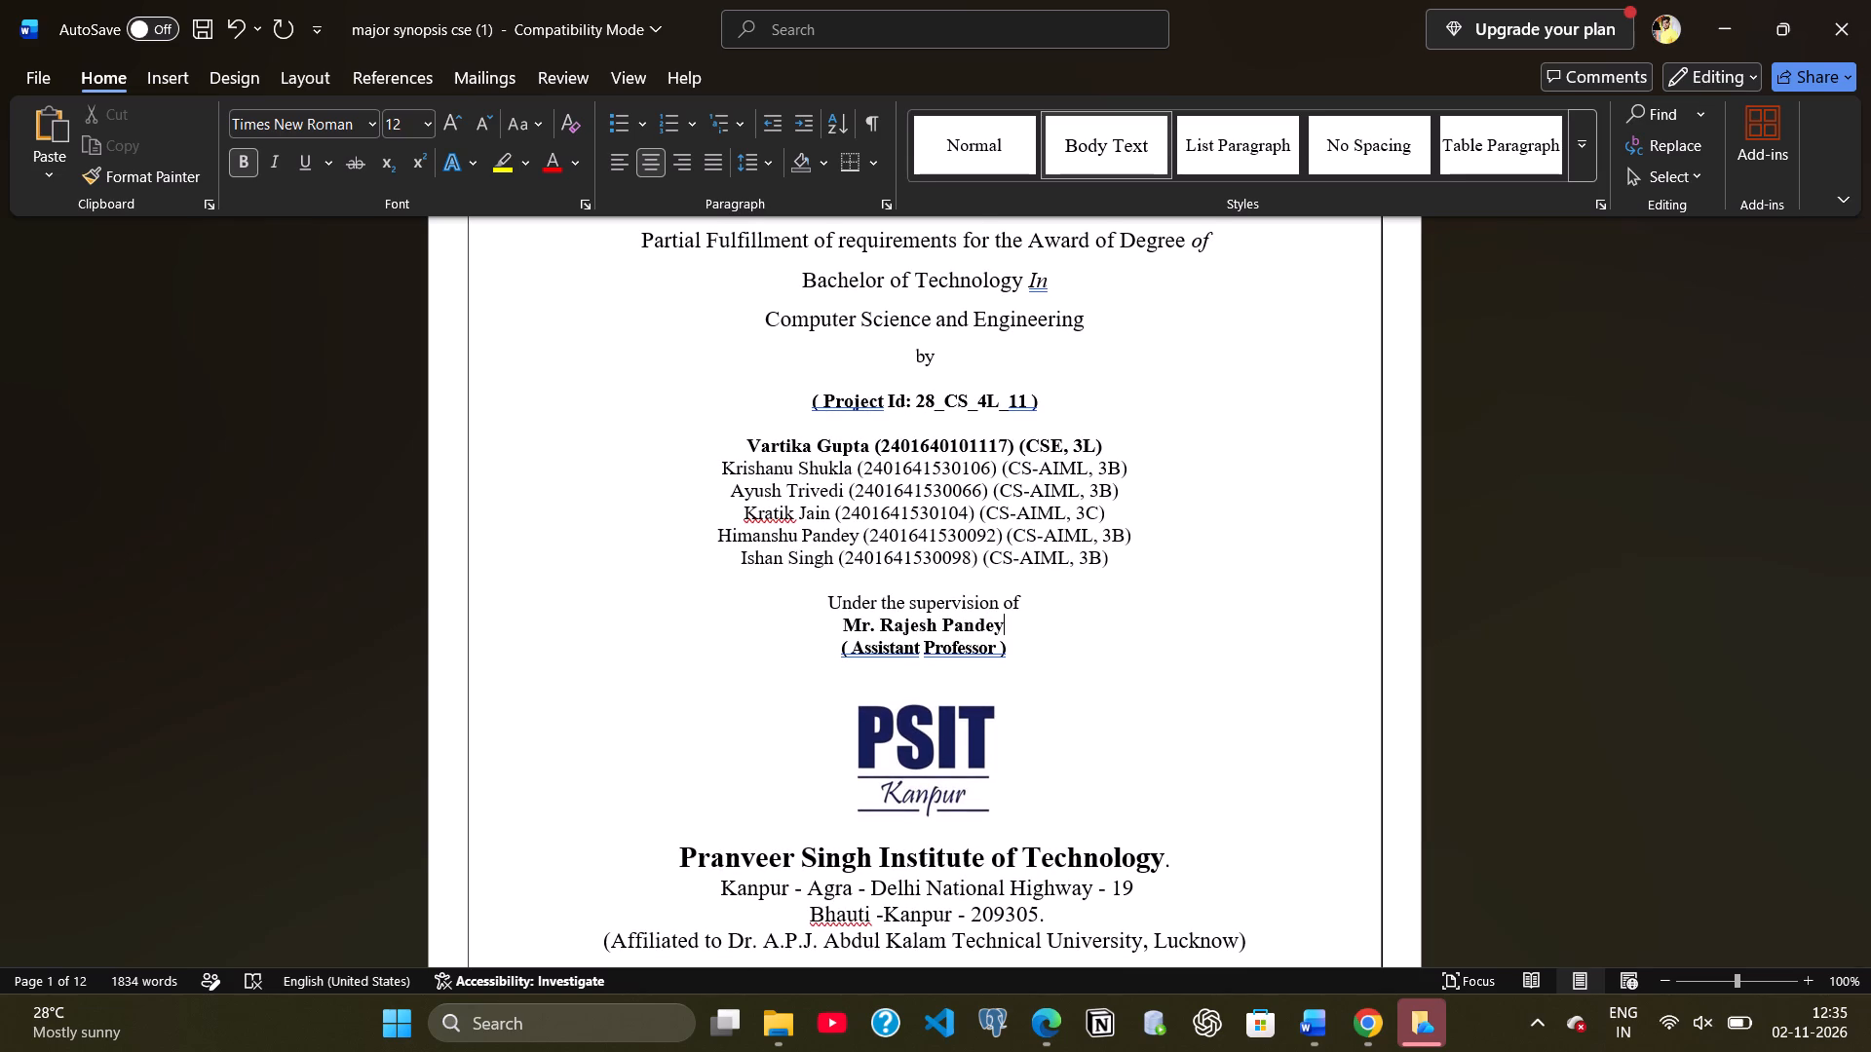
pyautogui.scroll(-2, 1135, 867)
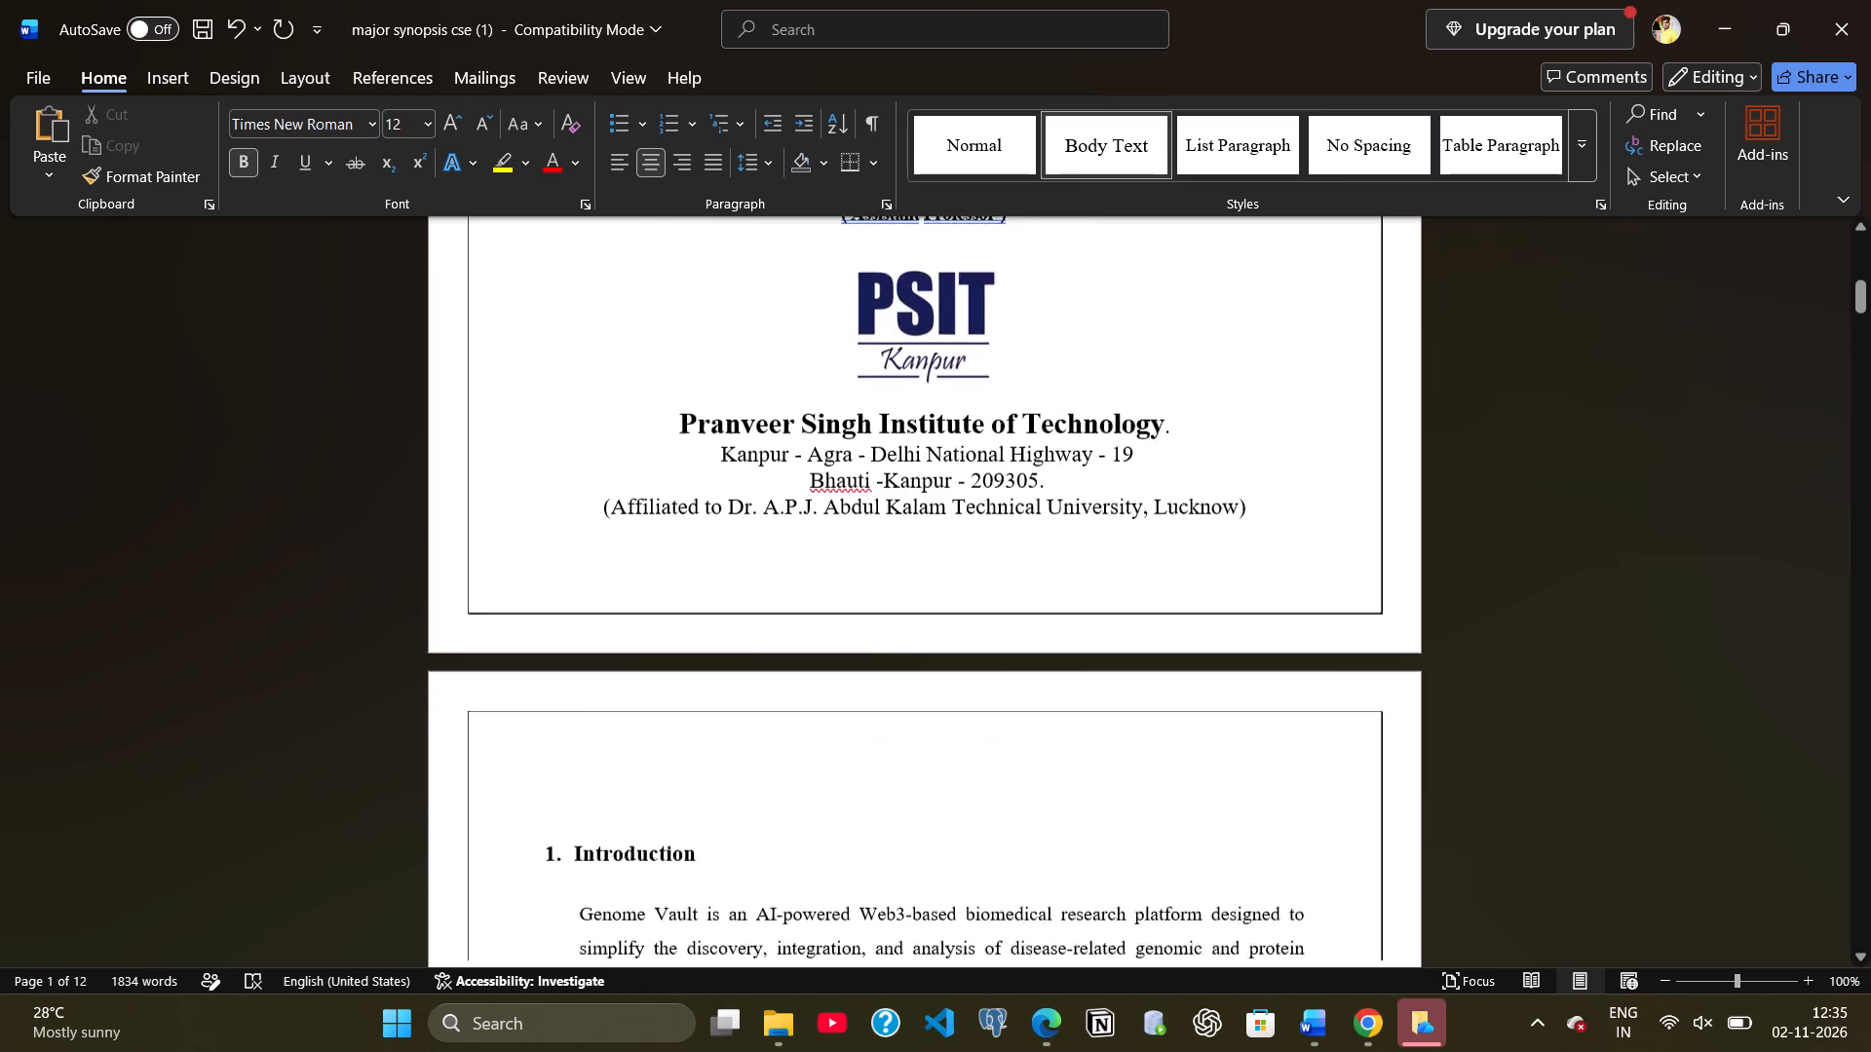
pyautogui.scroll(-1, 1135, 867)
pyautogui.scroll(2, 1135, 867)
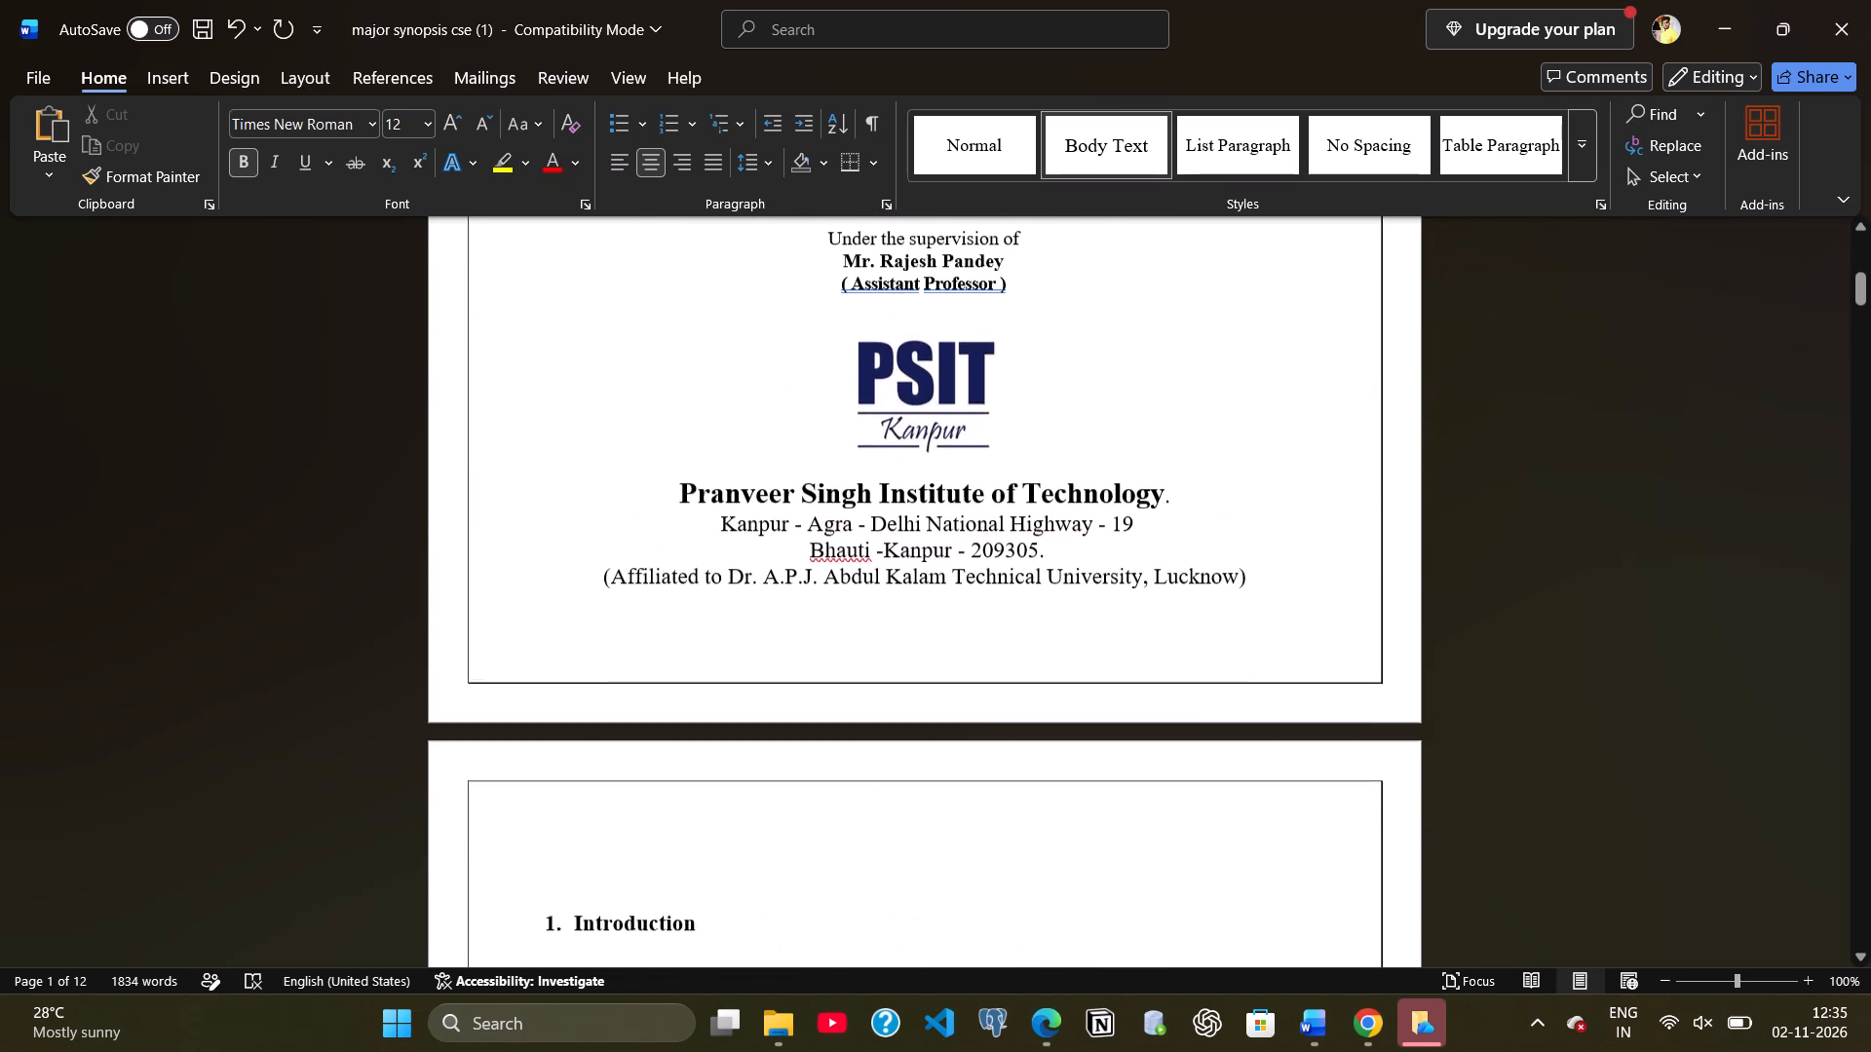
pyautogui.scroll(3, 1135, 867)
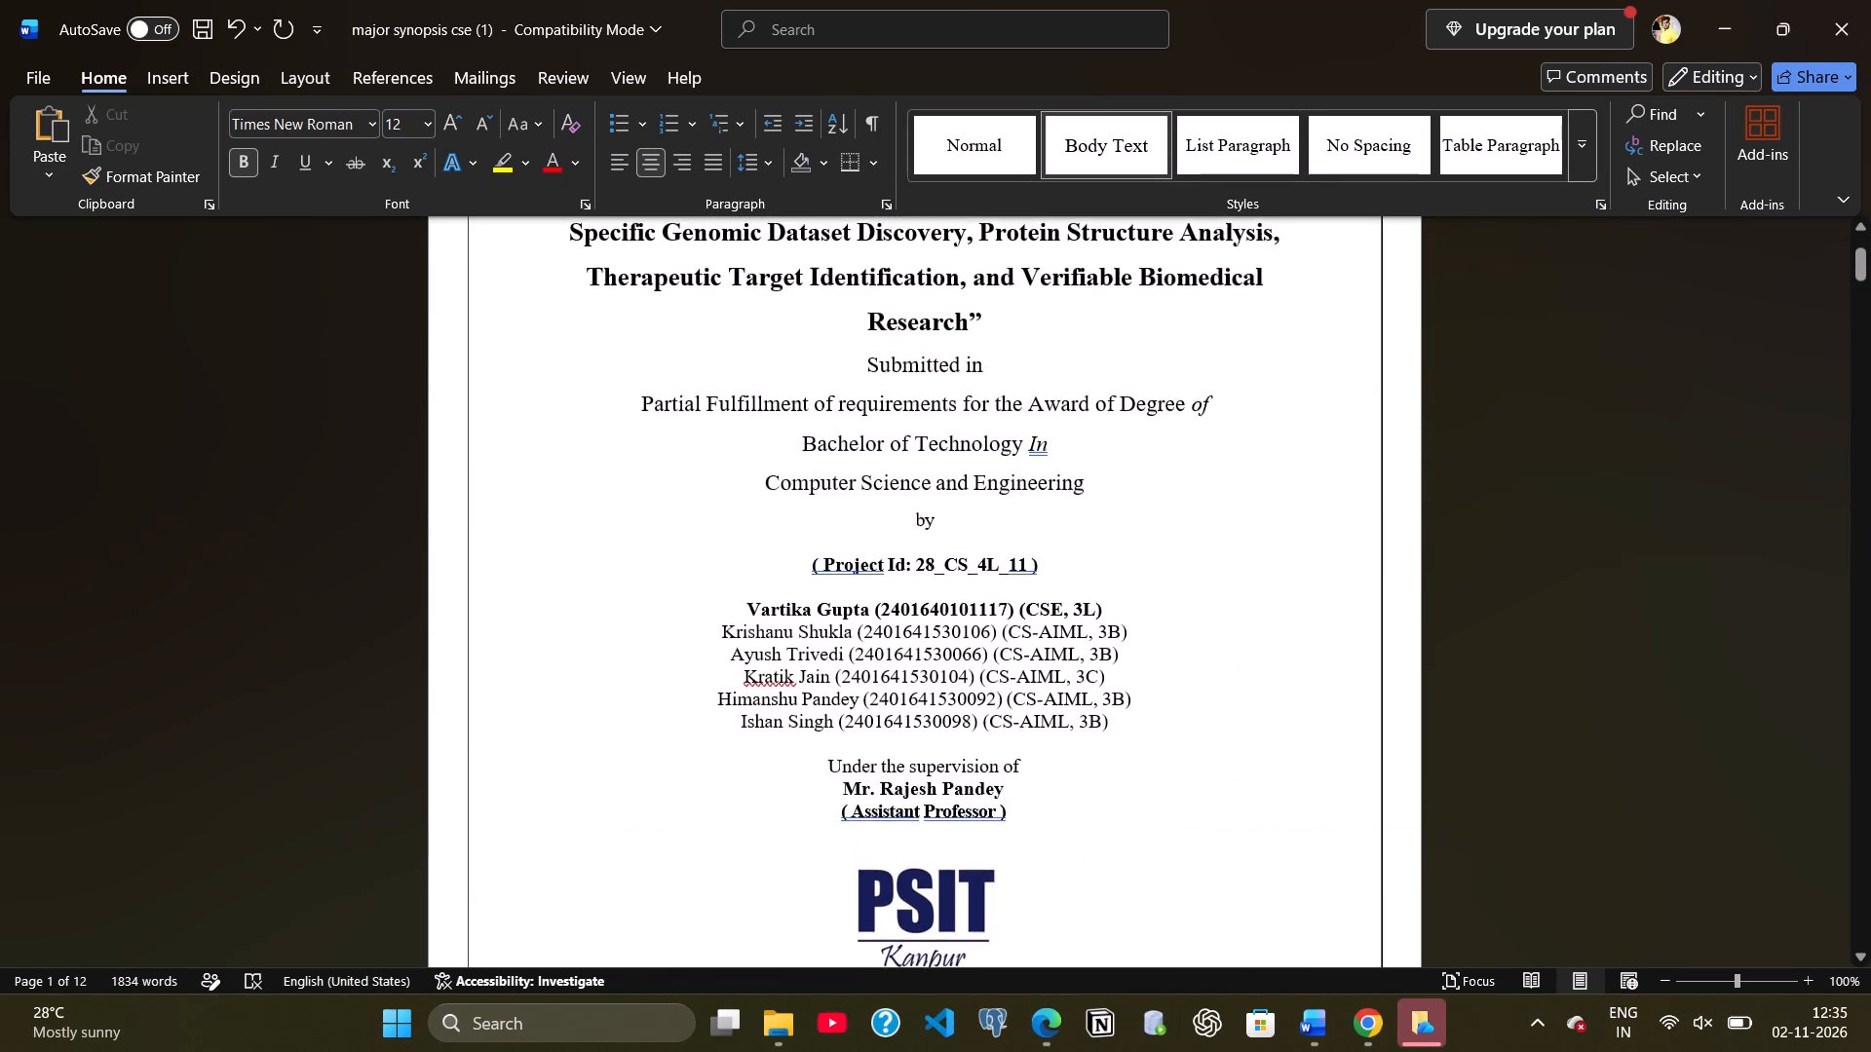
pyautogui.scroll(2, 1135, 867)
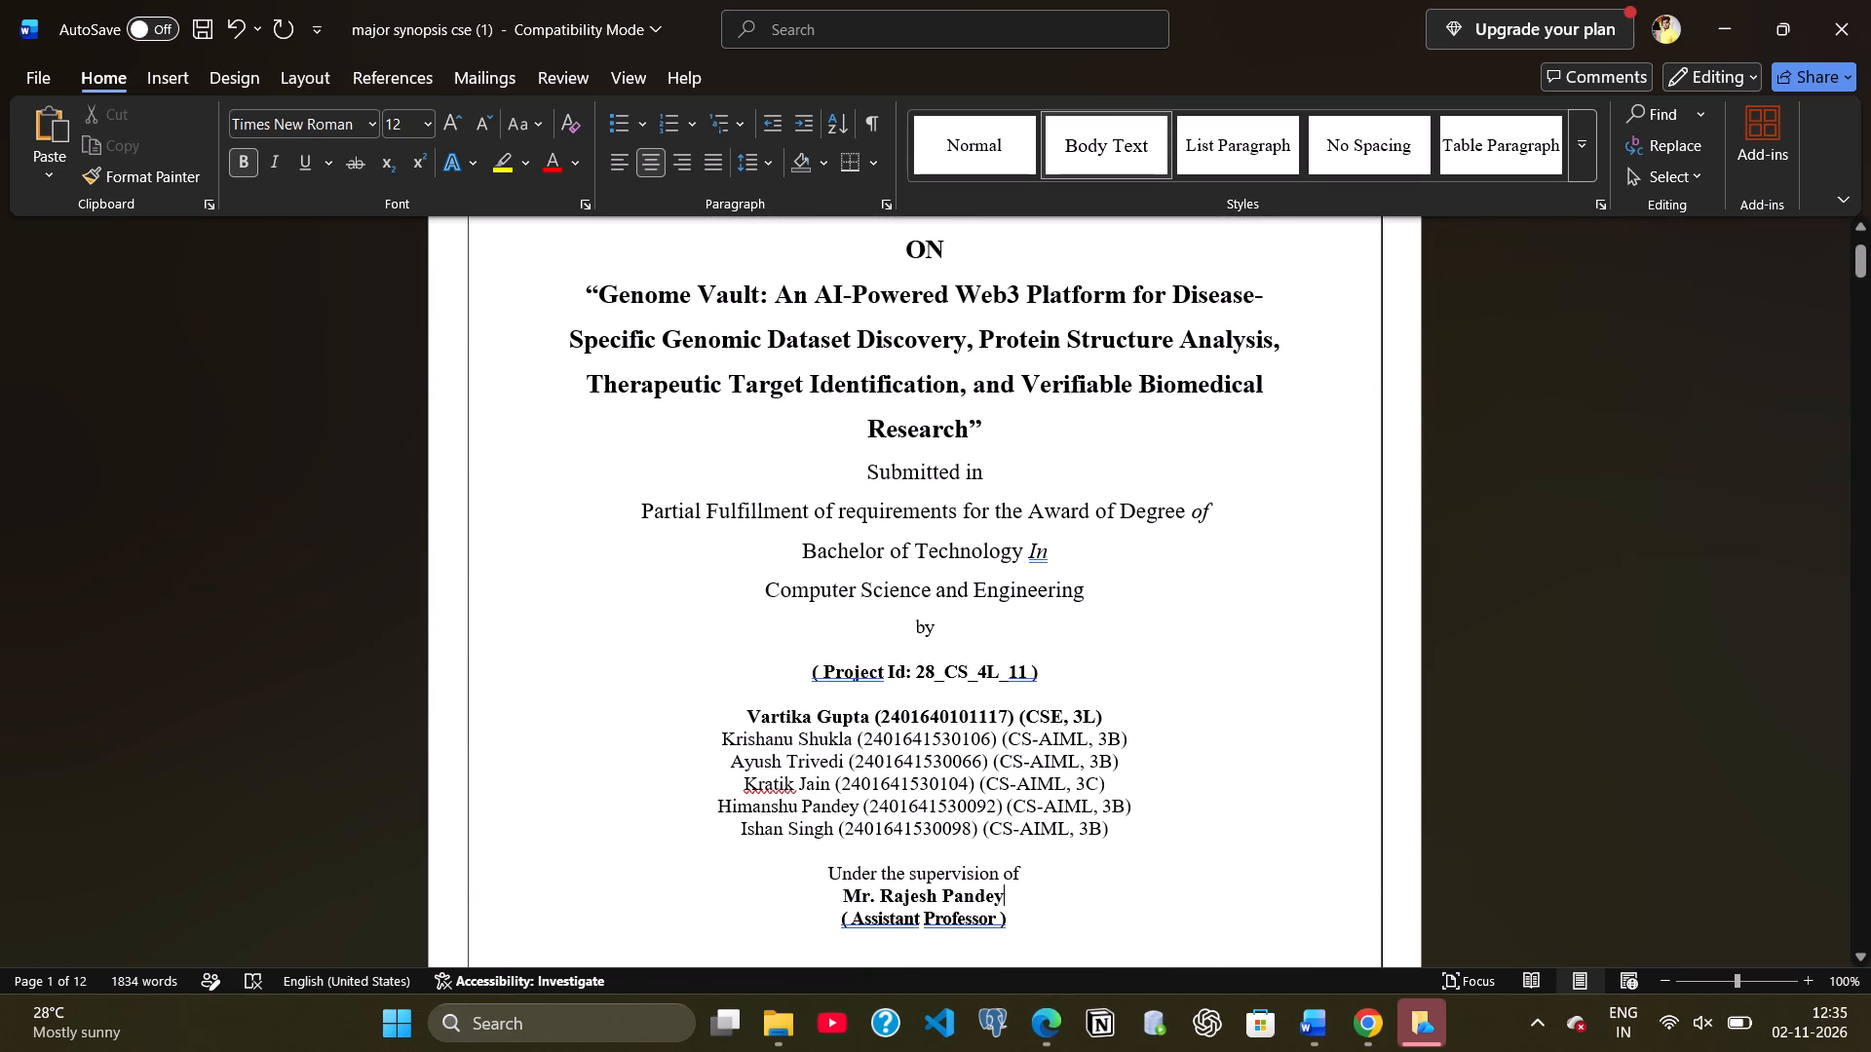
pyautogui.scroll(1, 1135, 867)
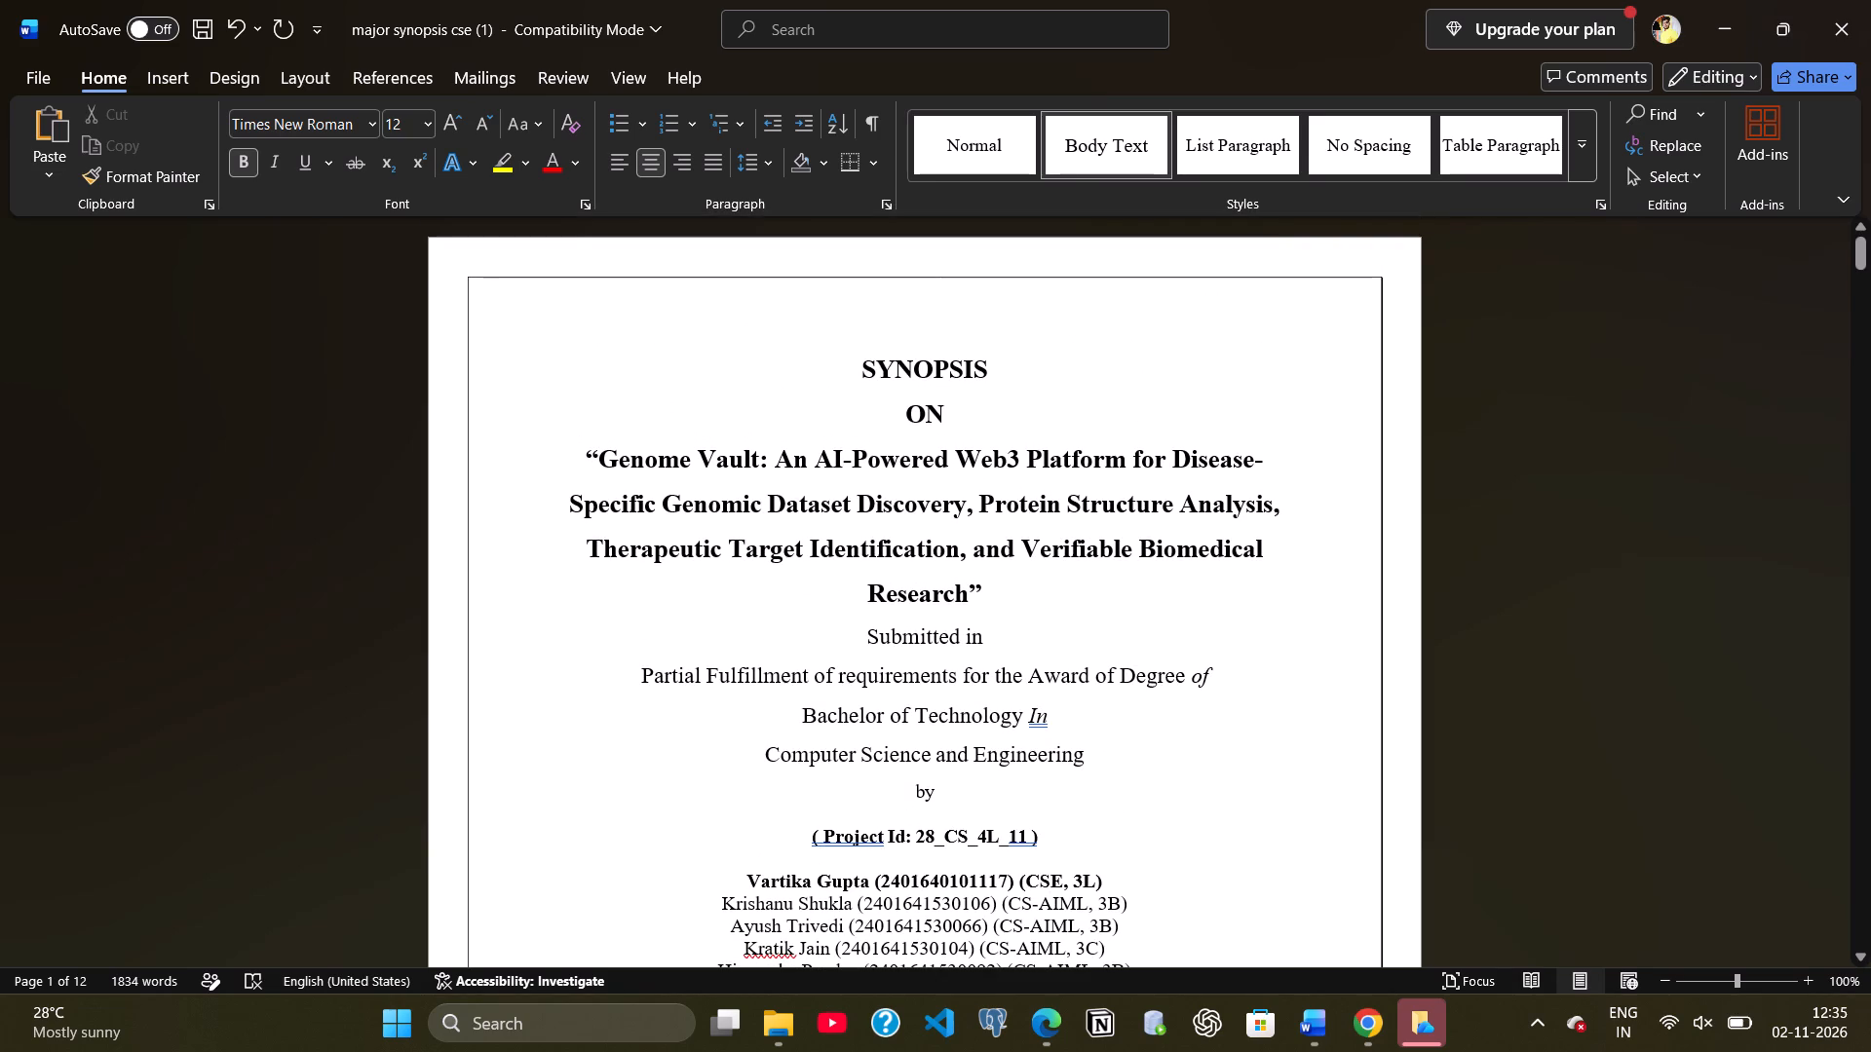
pyautogui.scroll(-1, 1135, 867)
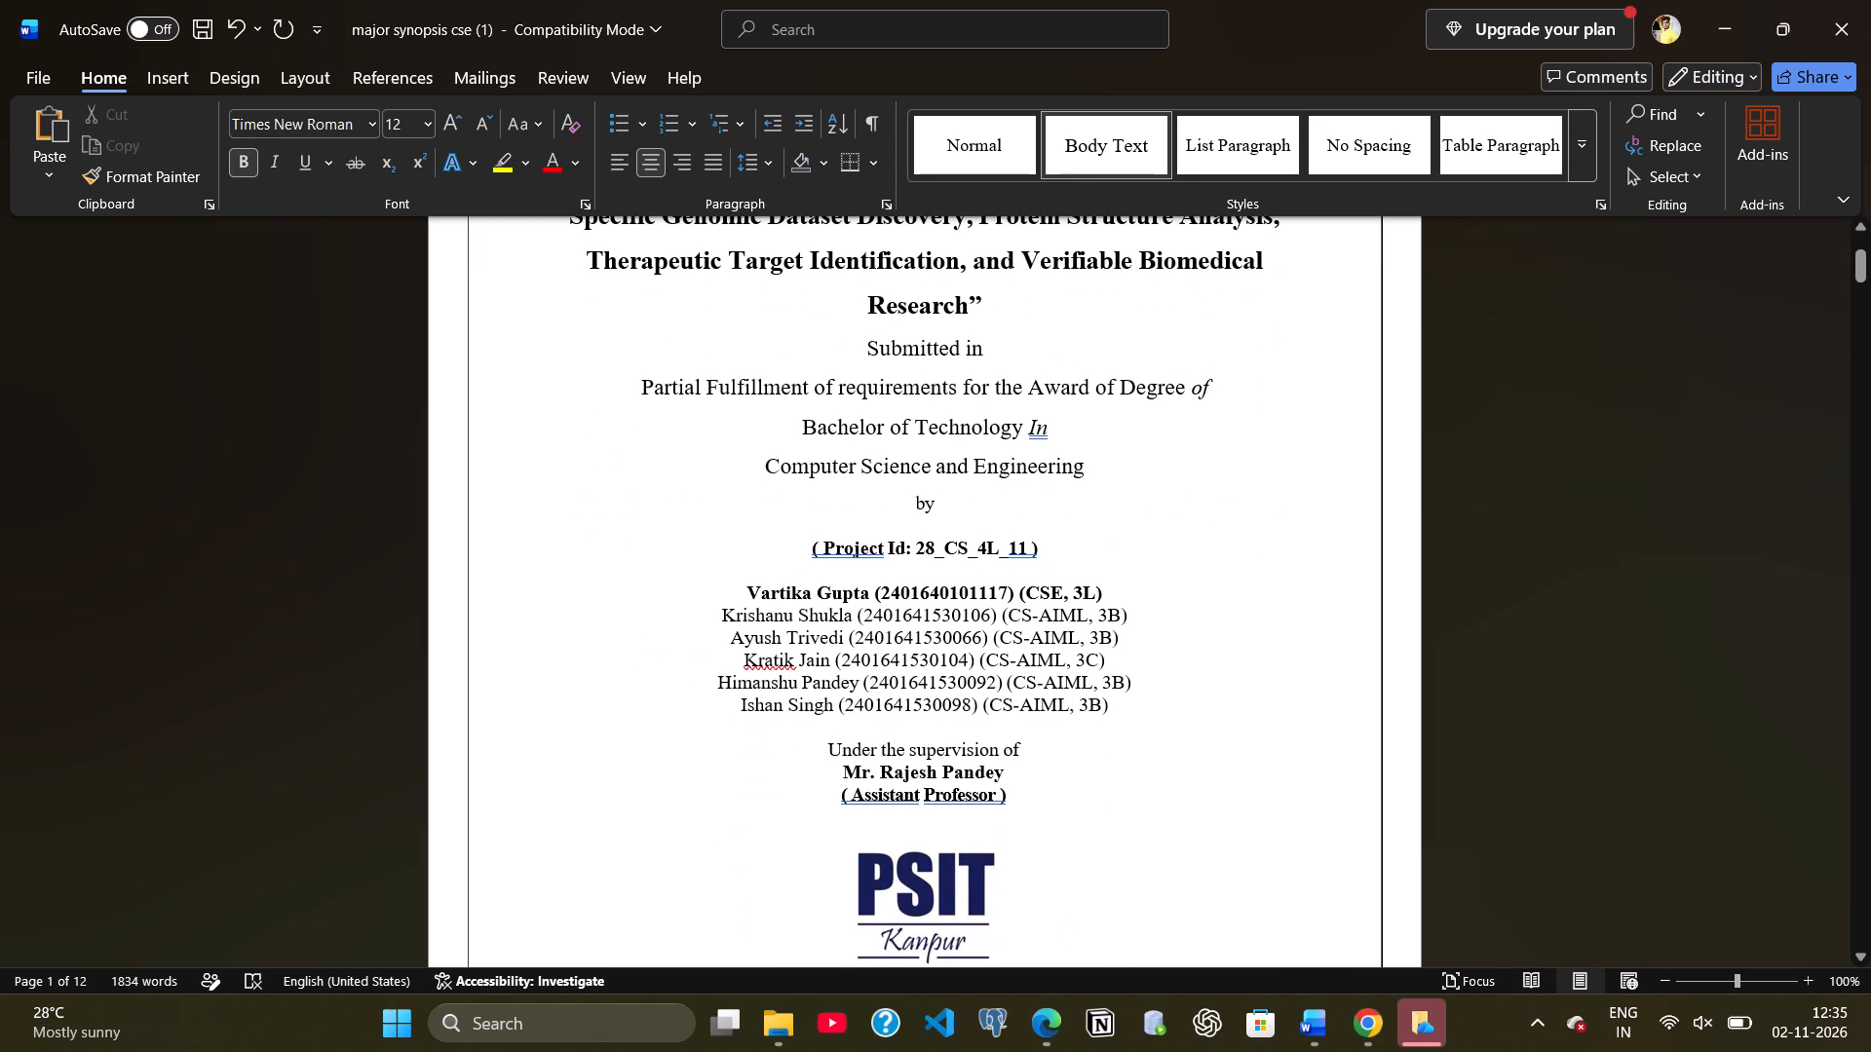
pyautogui.scroll(-1, 1135, 867)
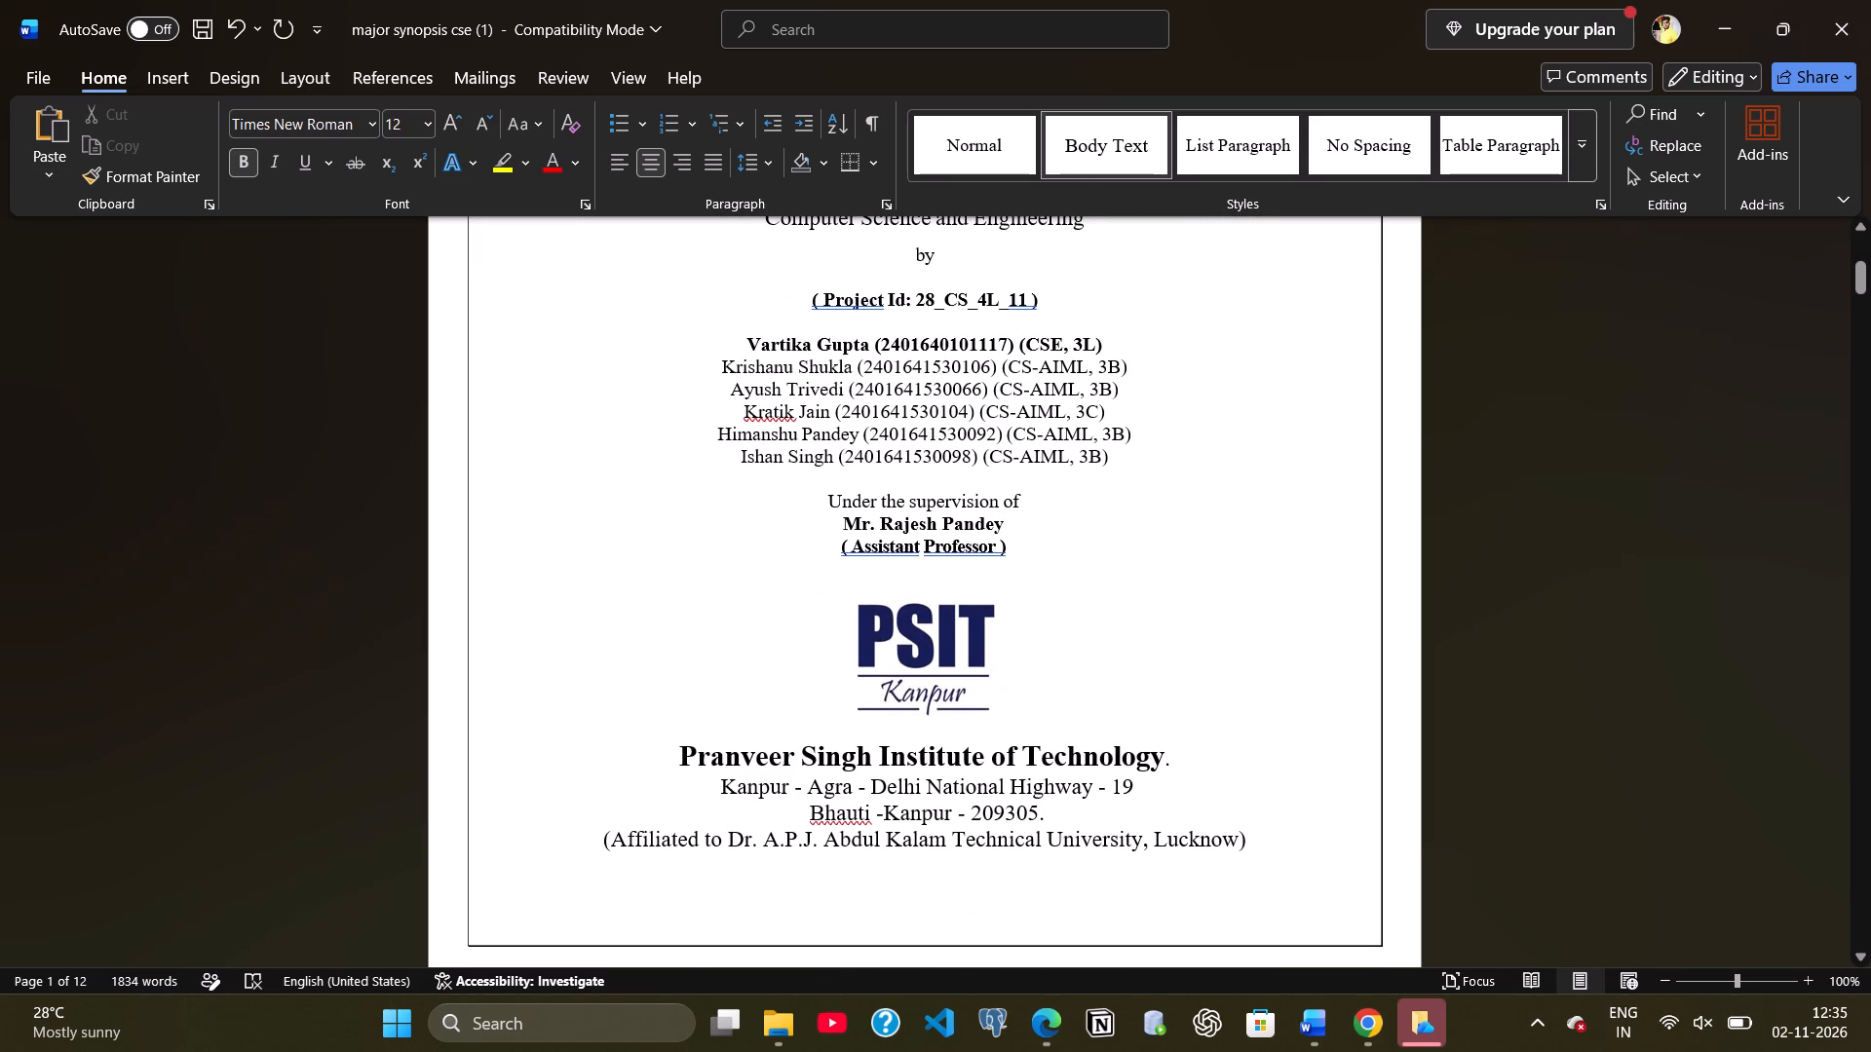
# Print all pages of the document with Microsoft Print to PDF, saving the file as "major edit" in Downloads.
pyautogui.hotkey('ctrl', 'p')
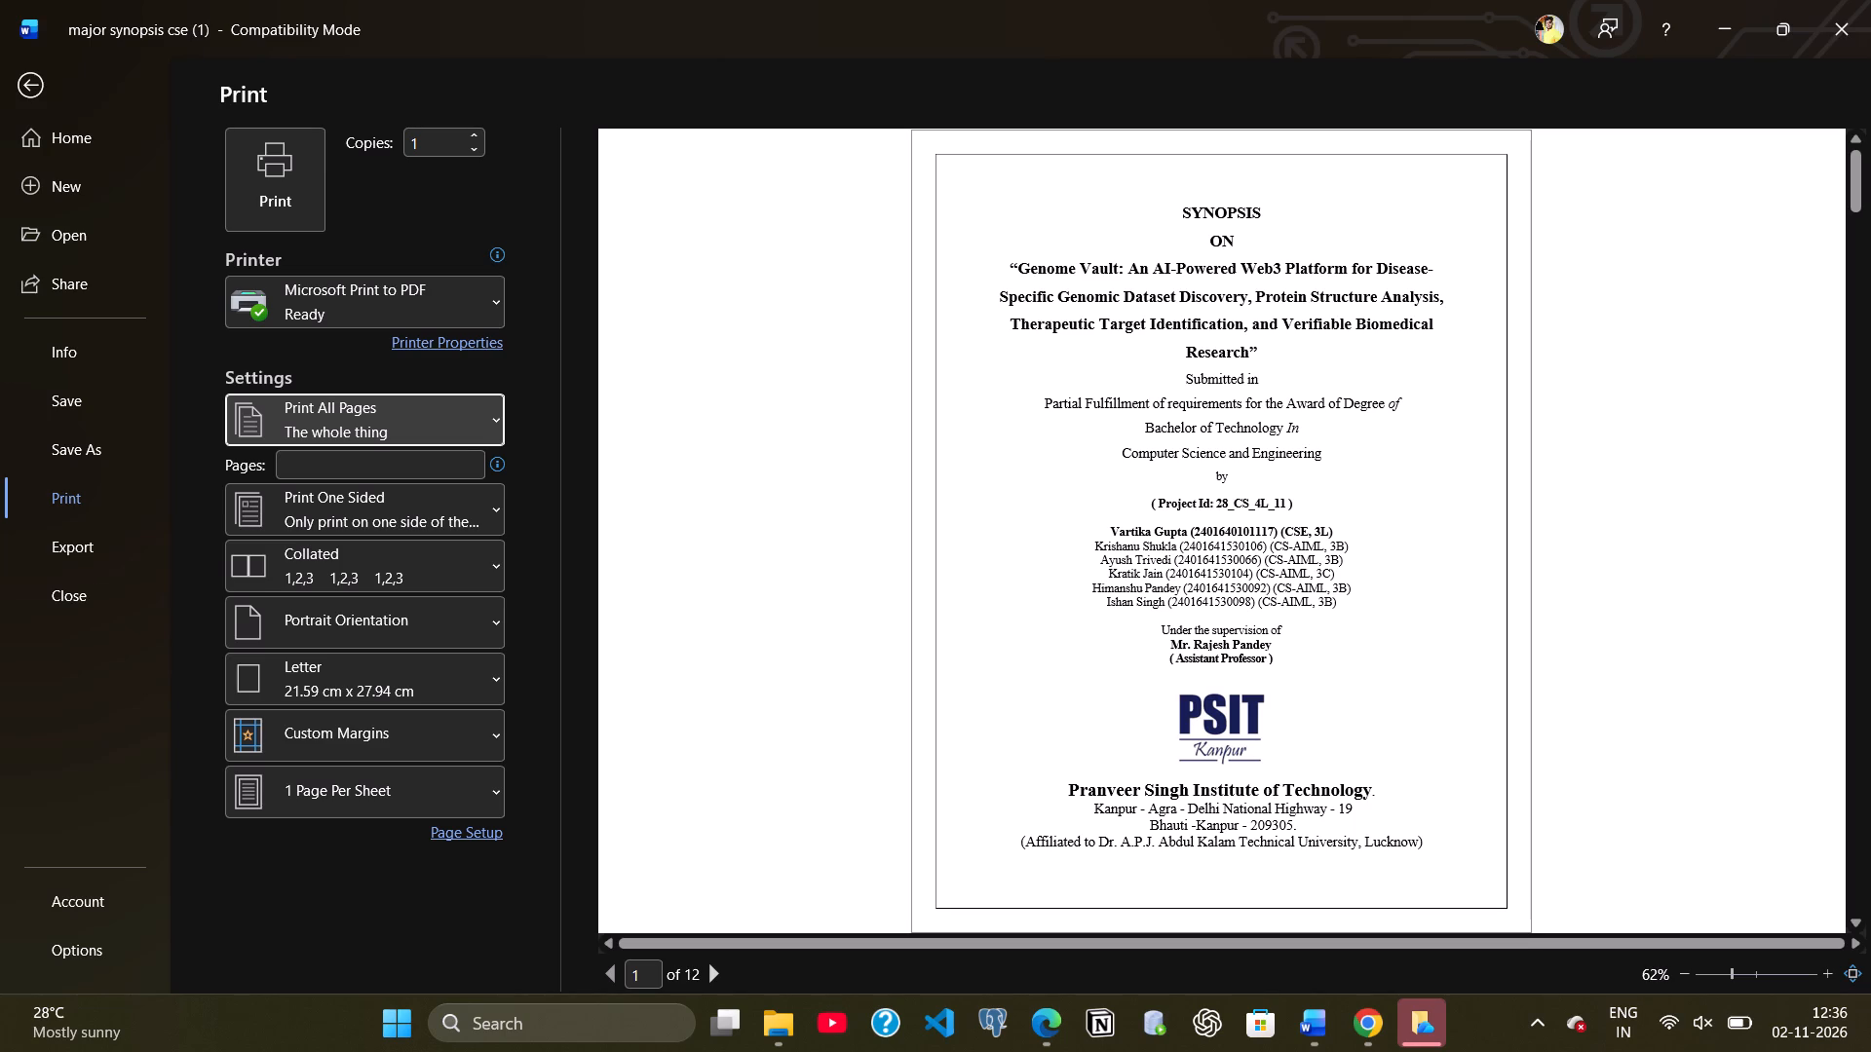
pyautogui.click(1135, 867)
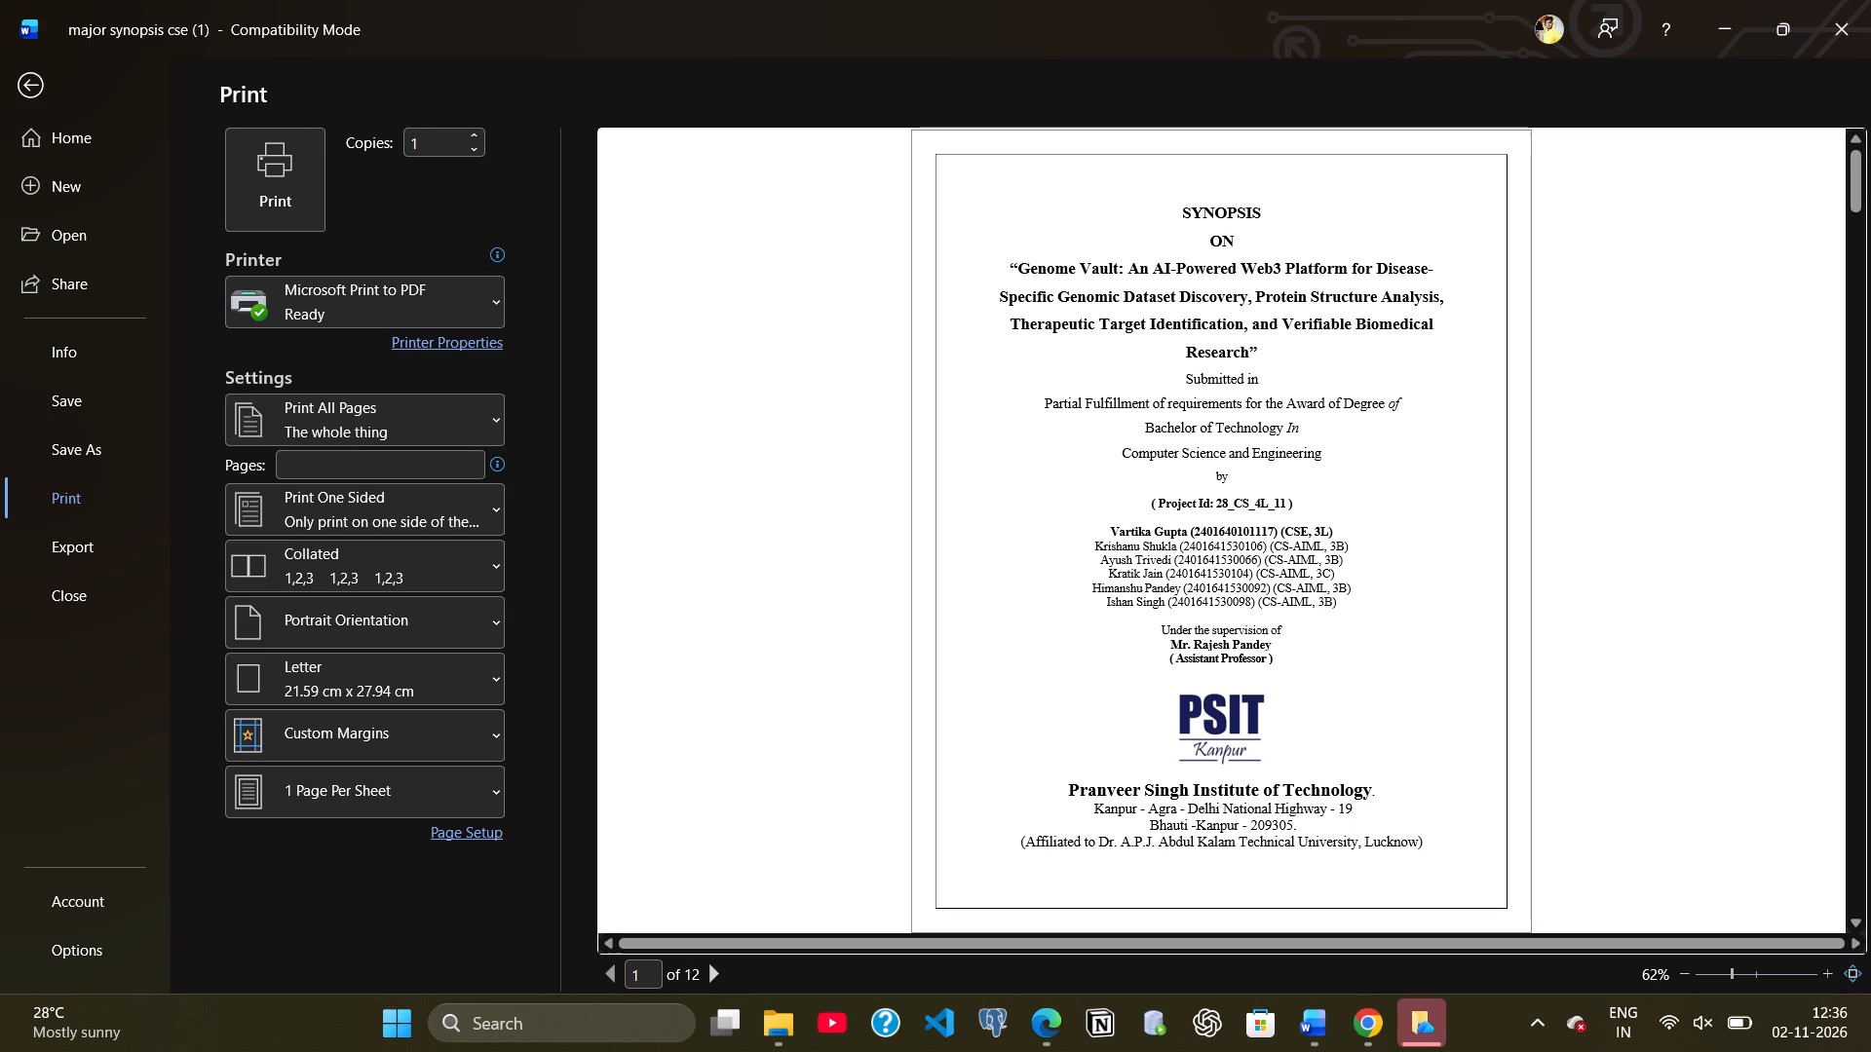
pyautogui.click(293, 203)
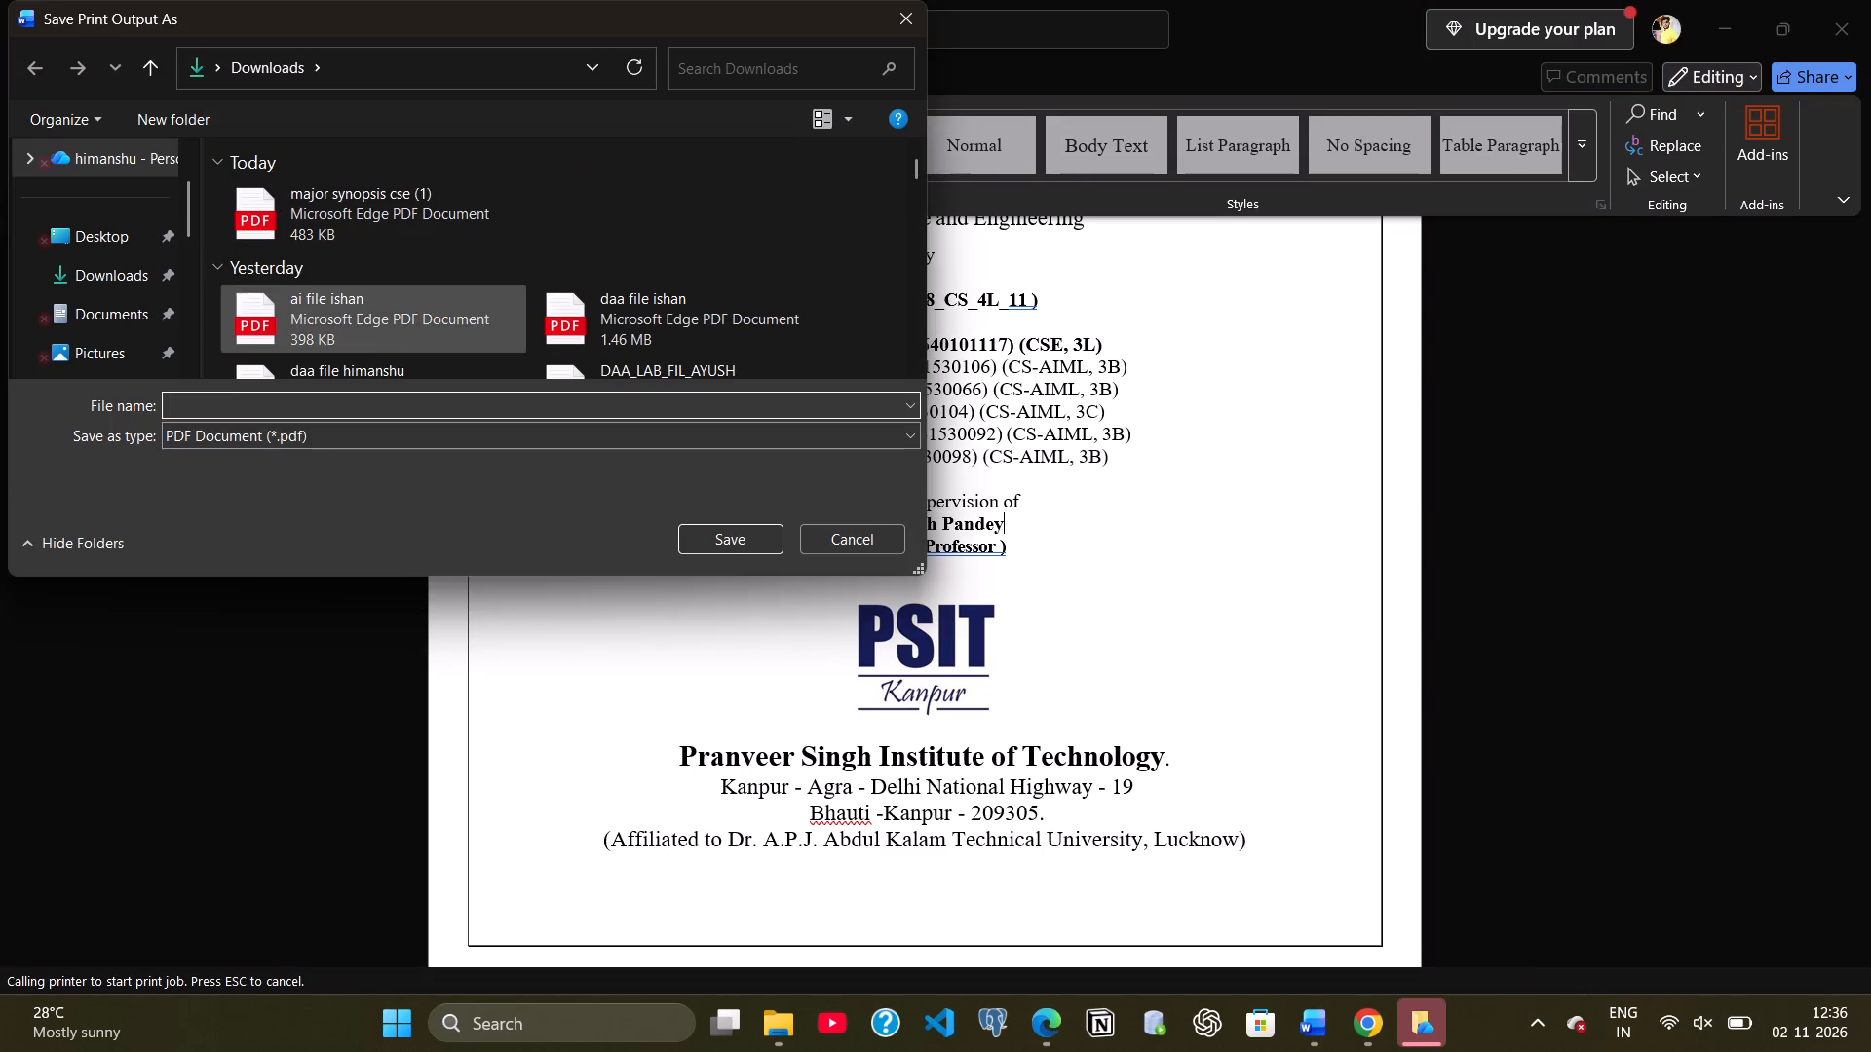
pyautogui.click(284, 401)
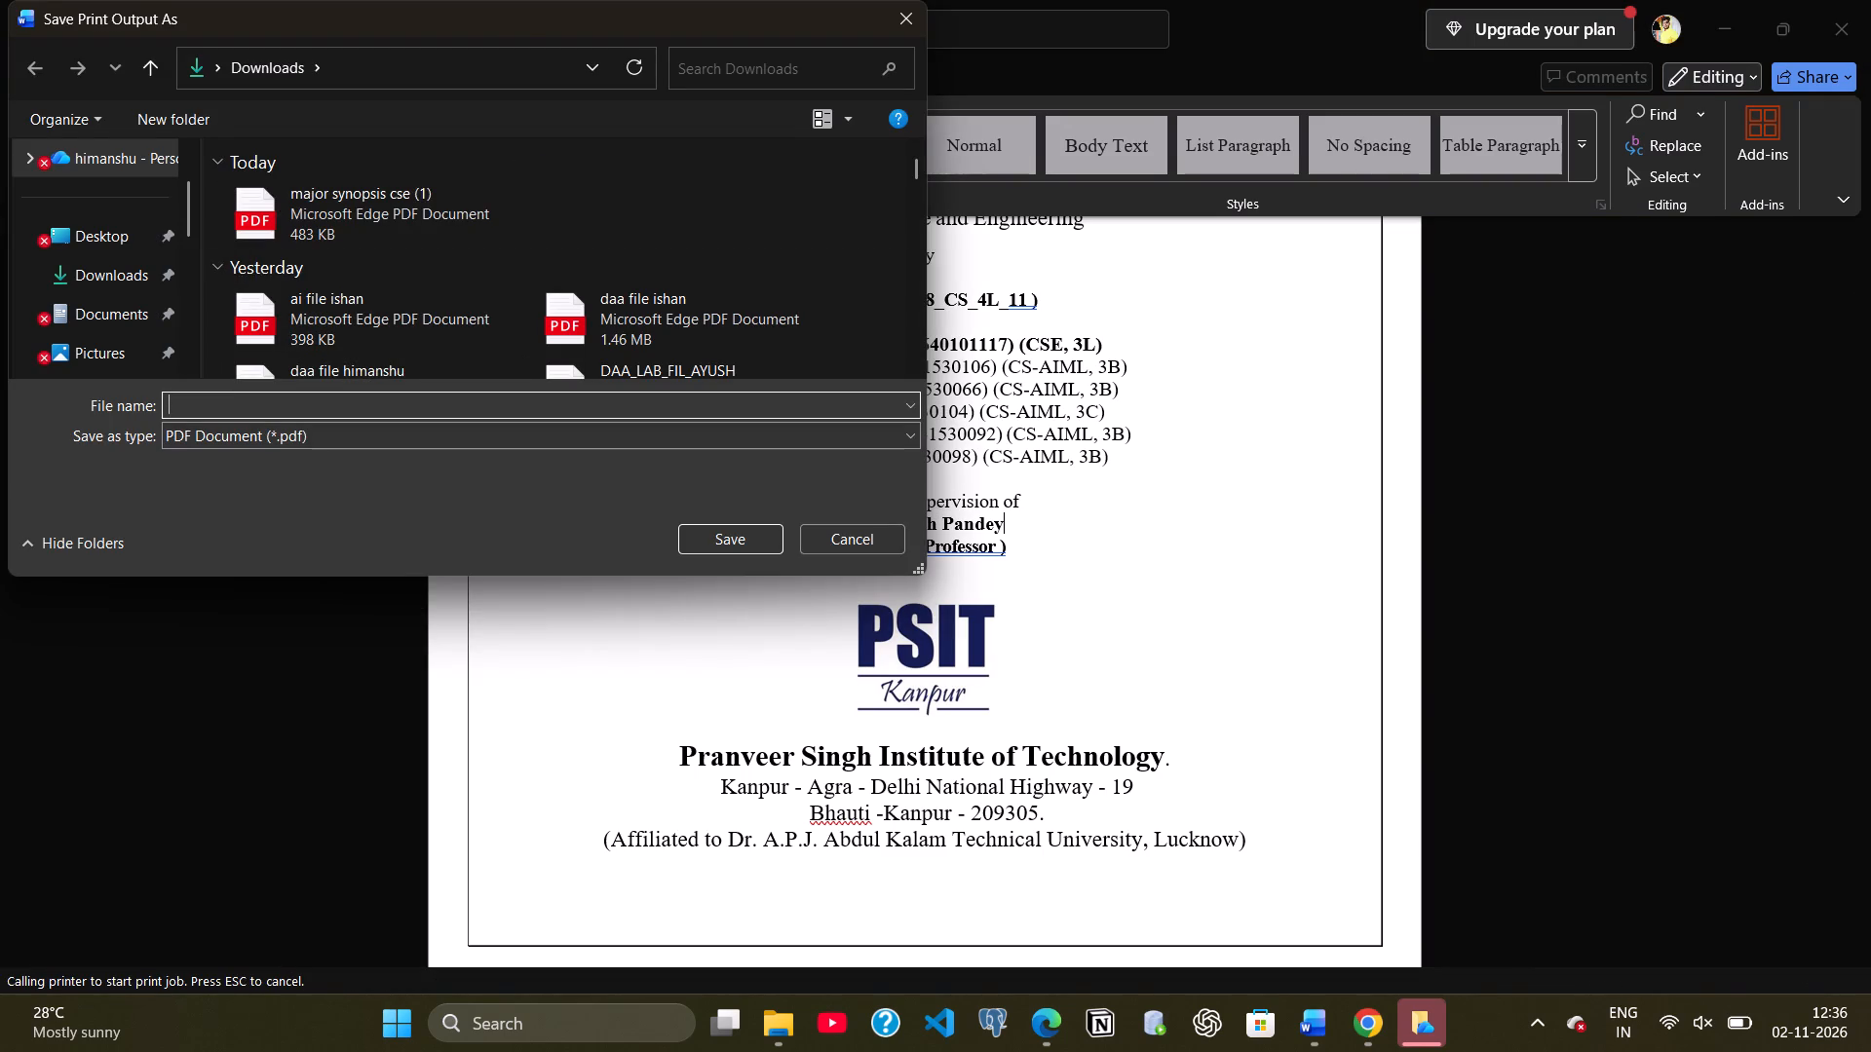
pyautogui.write('major')
pyautogui.press('space')
pyautogui.write('edit')
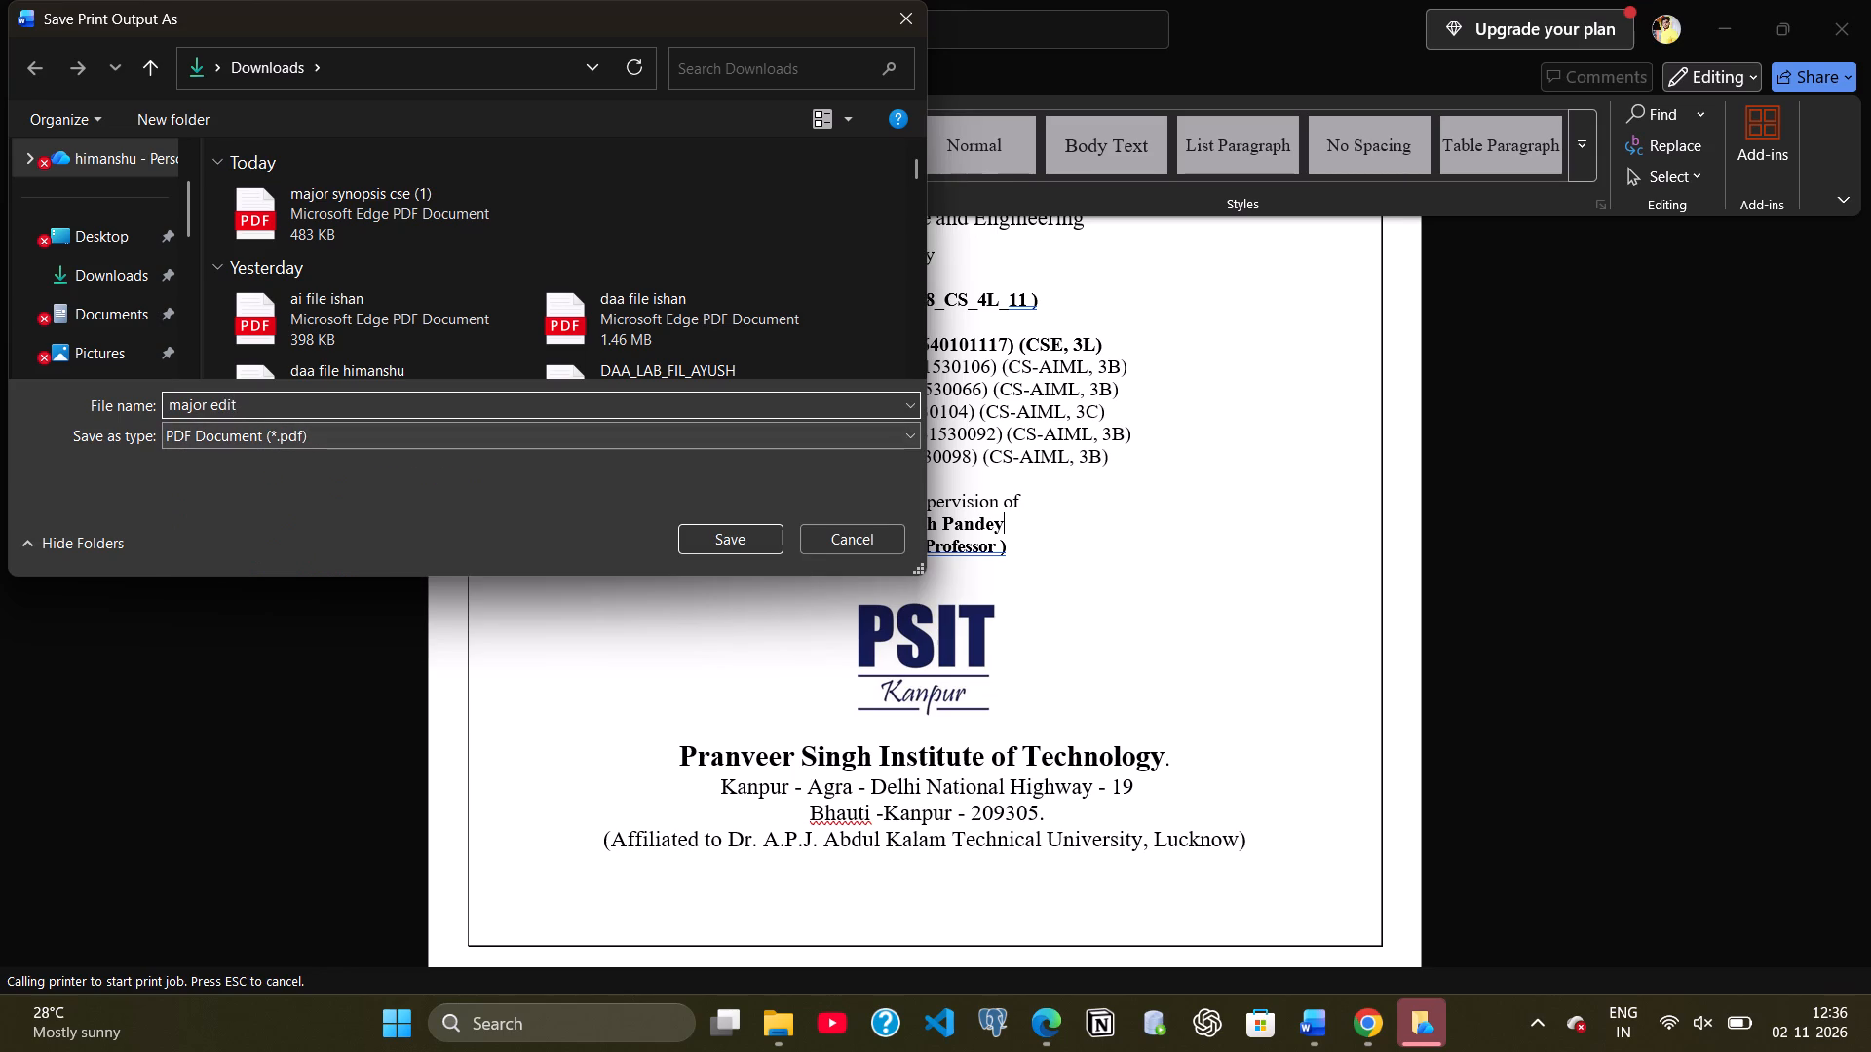
pyautogui.click(698, 530)
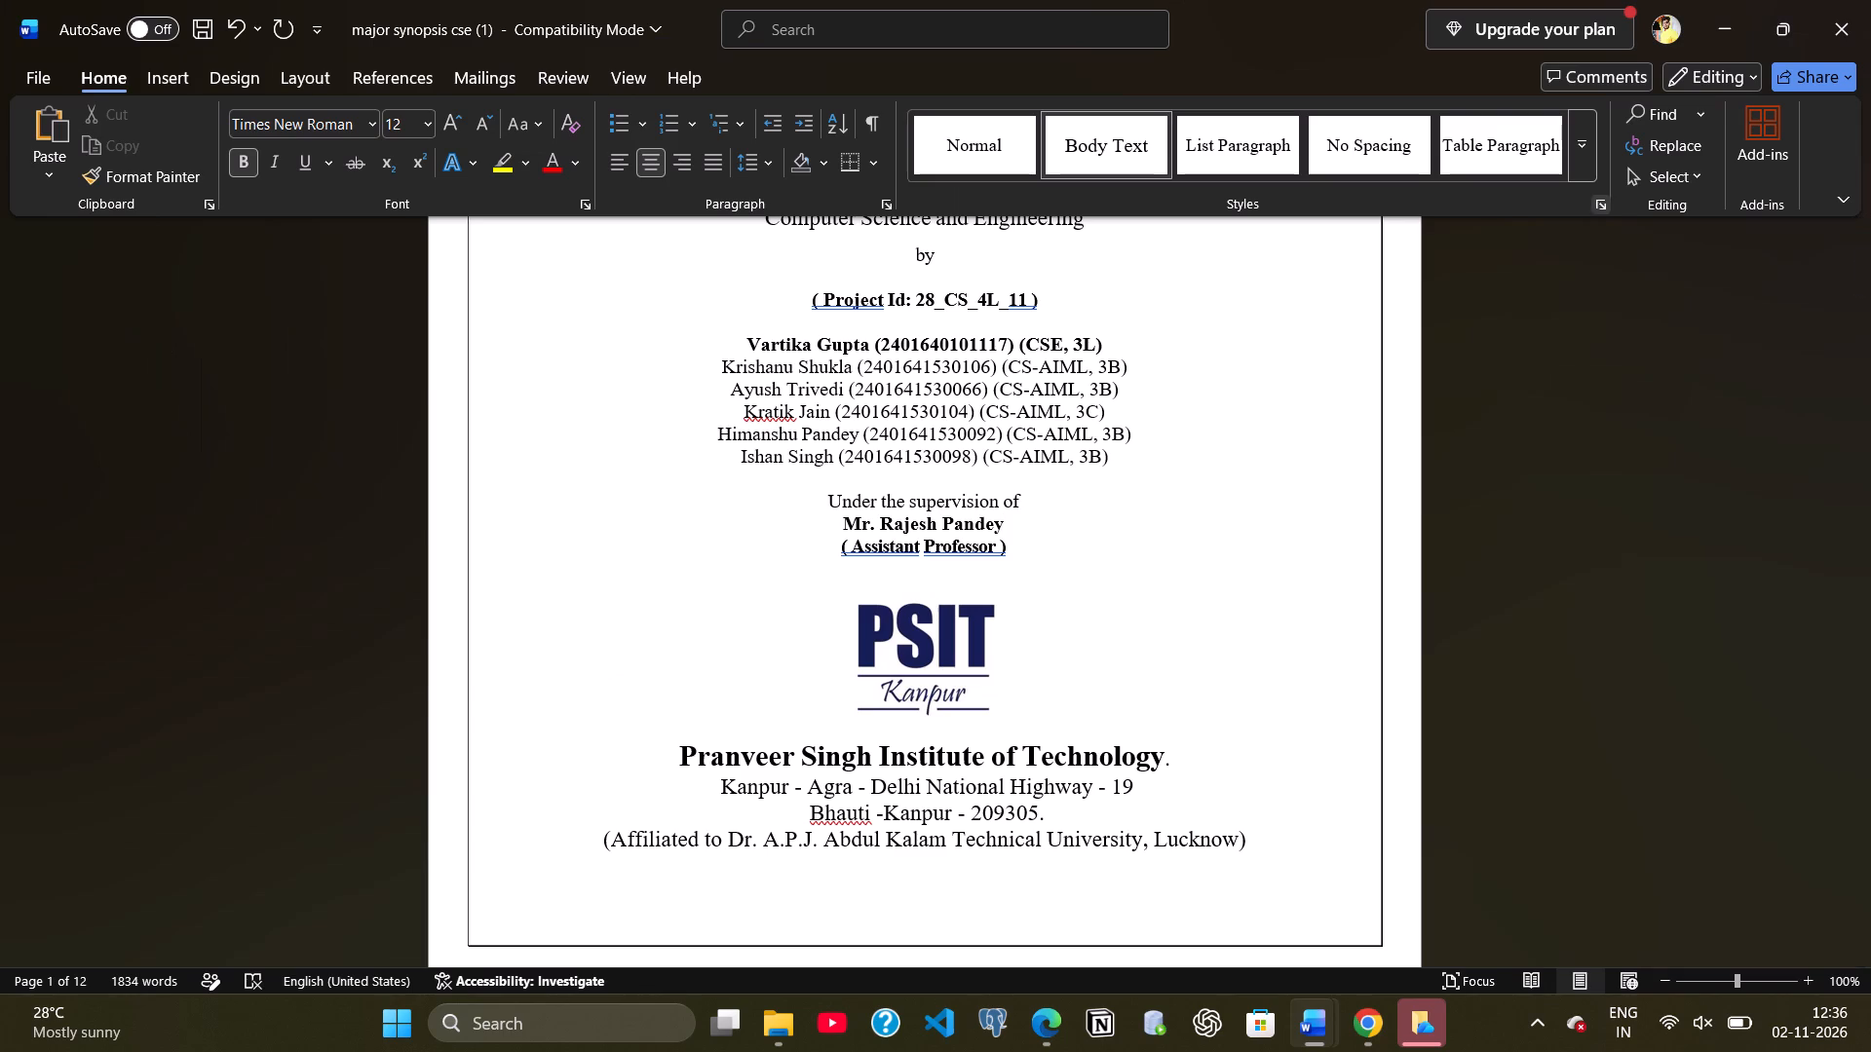
# Minimise both open Word documents to switch back to the browser's iLovePDF download page.
pyautogui.click(1725, 24)
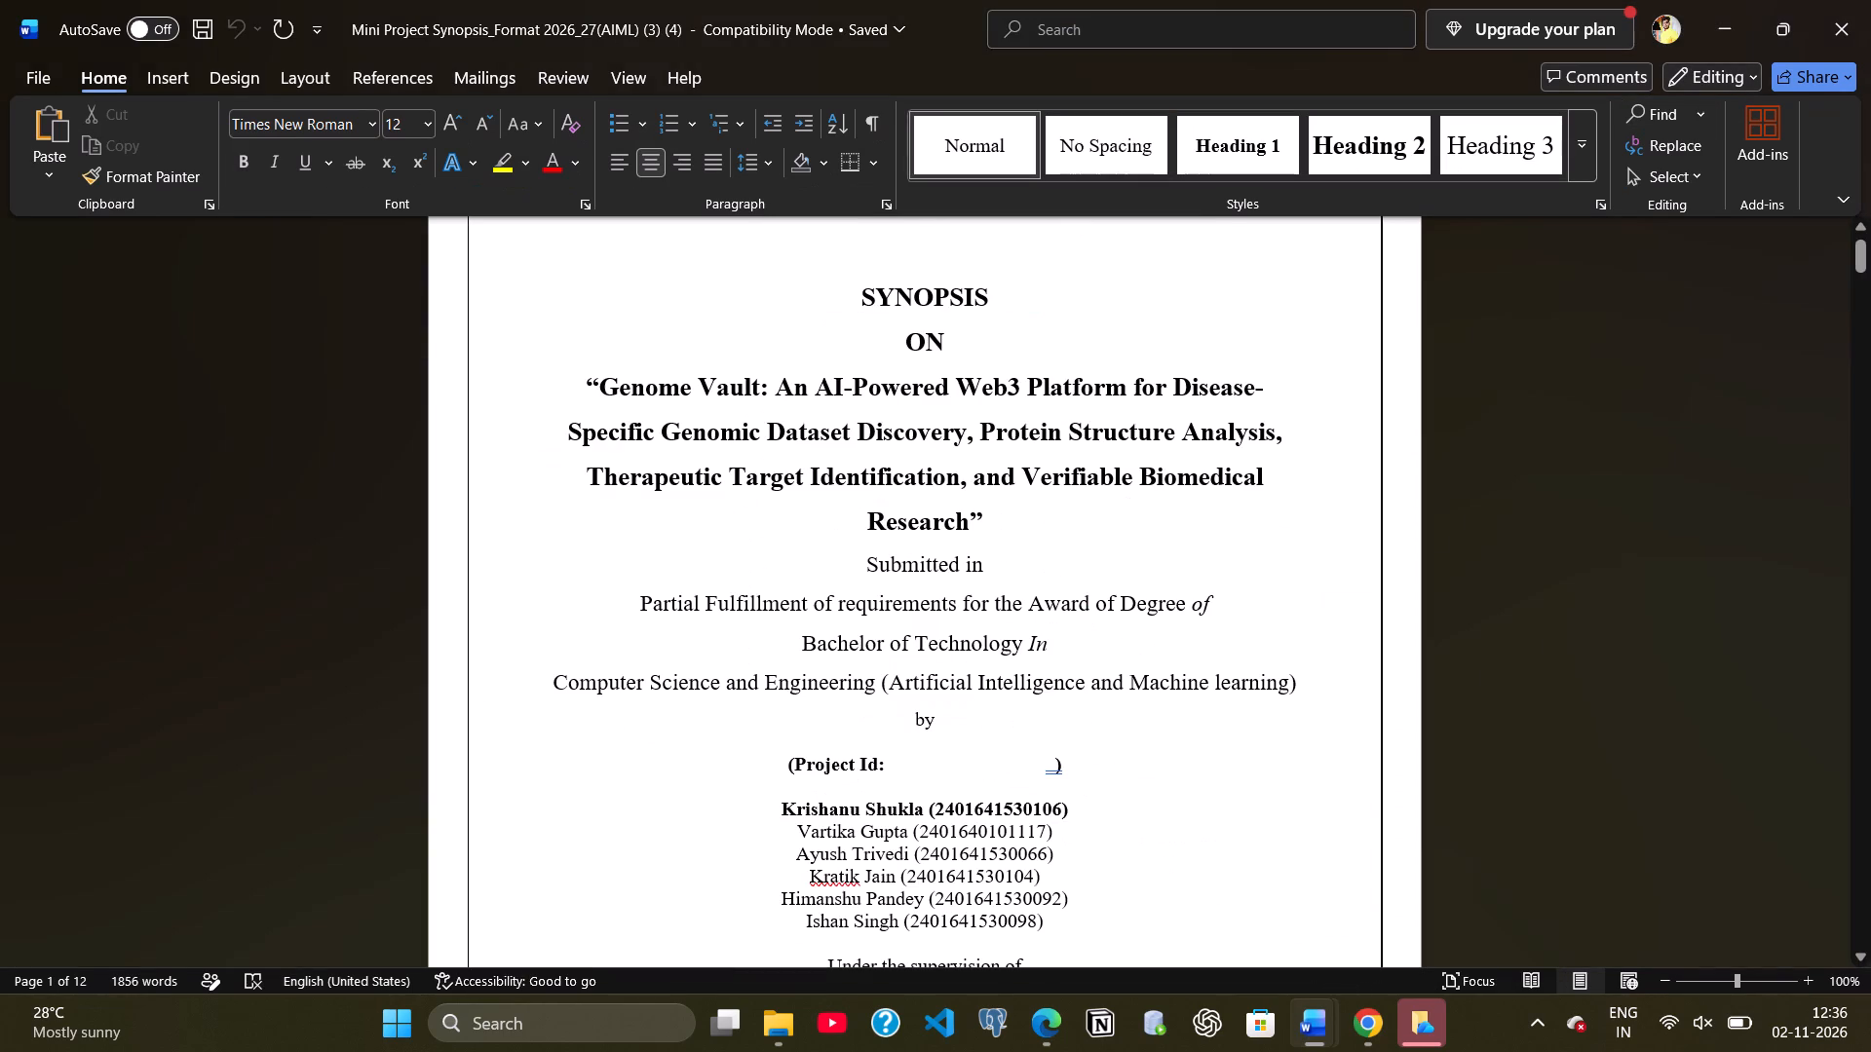
pyautogui.click(1706, 26)
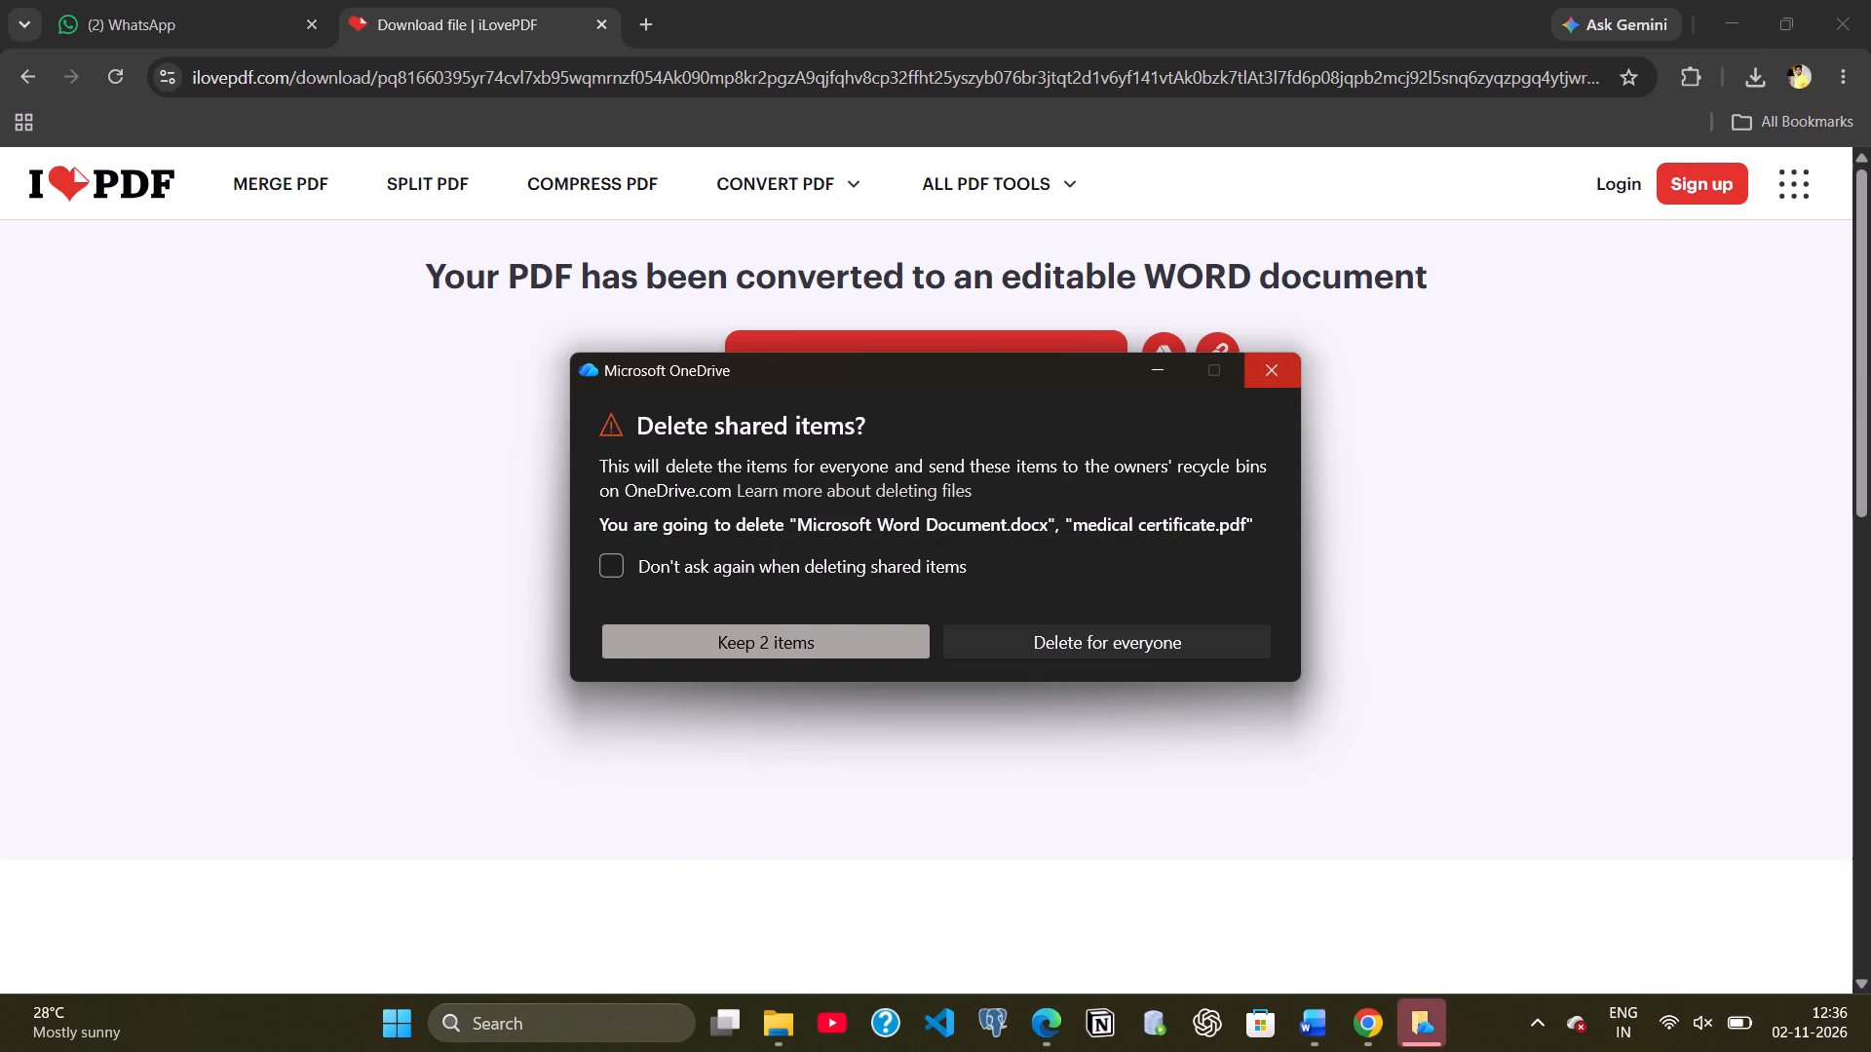
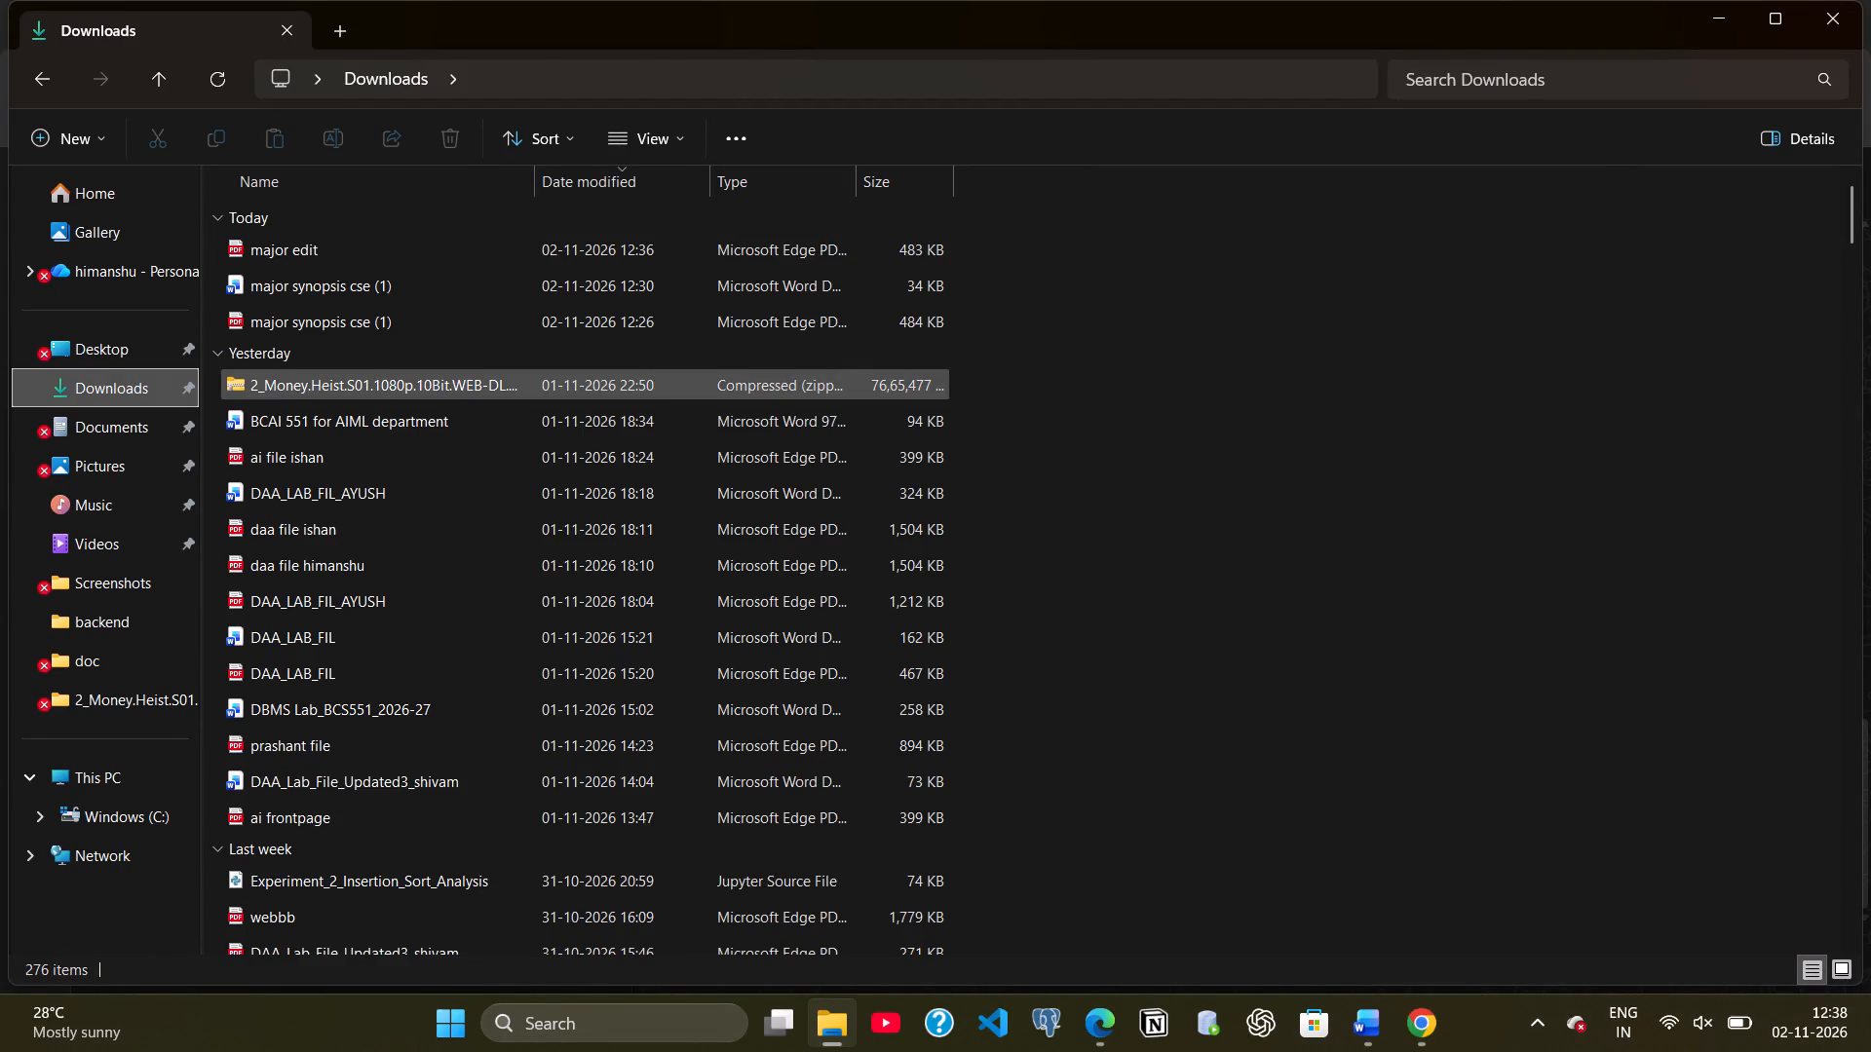
# In File Explorer's Downloads folder, select the exported "major edit" PDF.
pyautogui.click(286, 262)
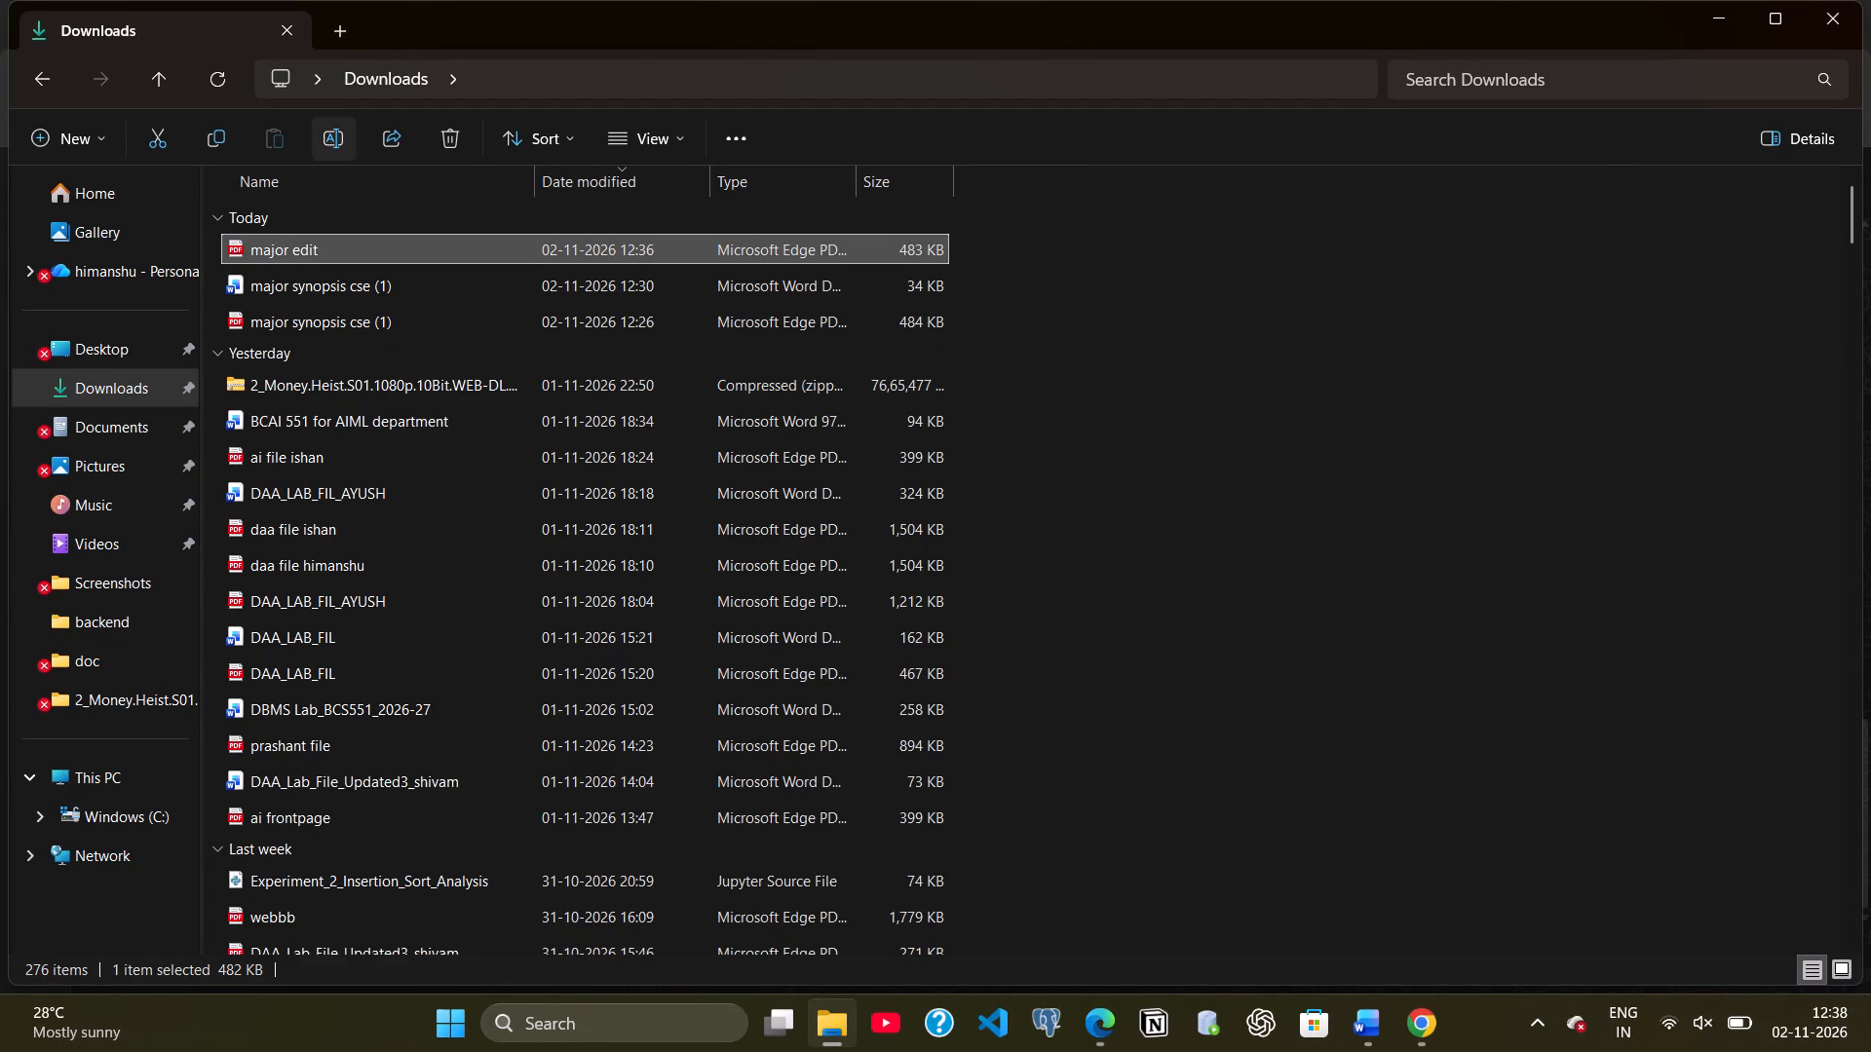
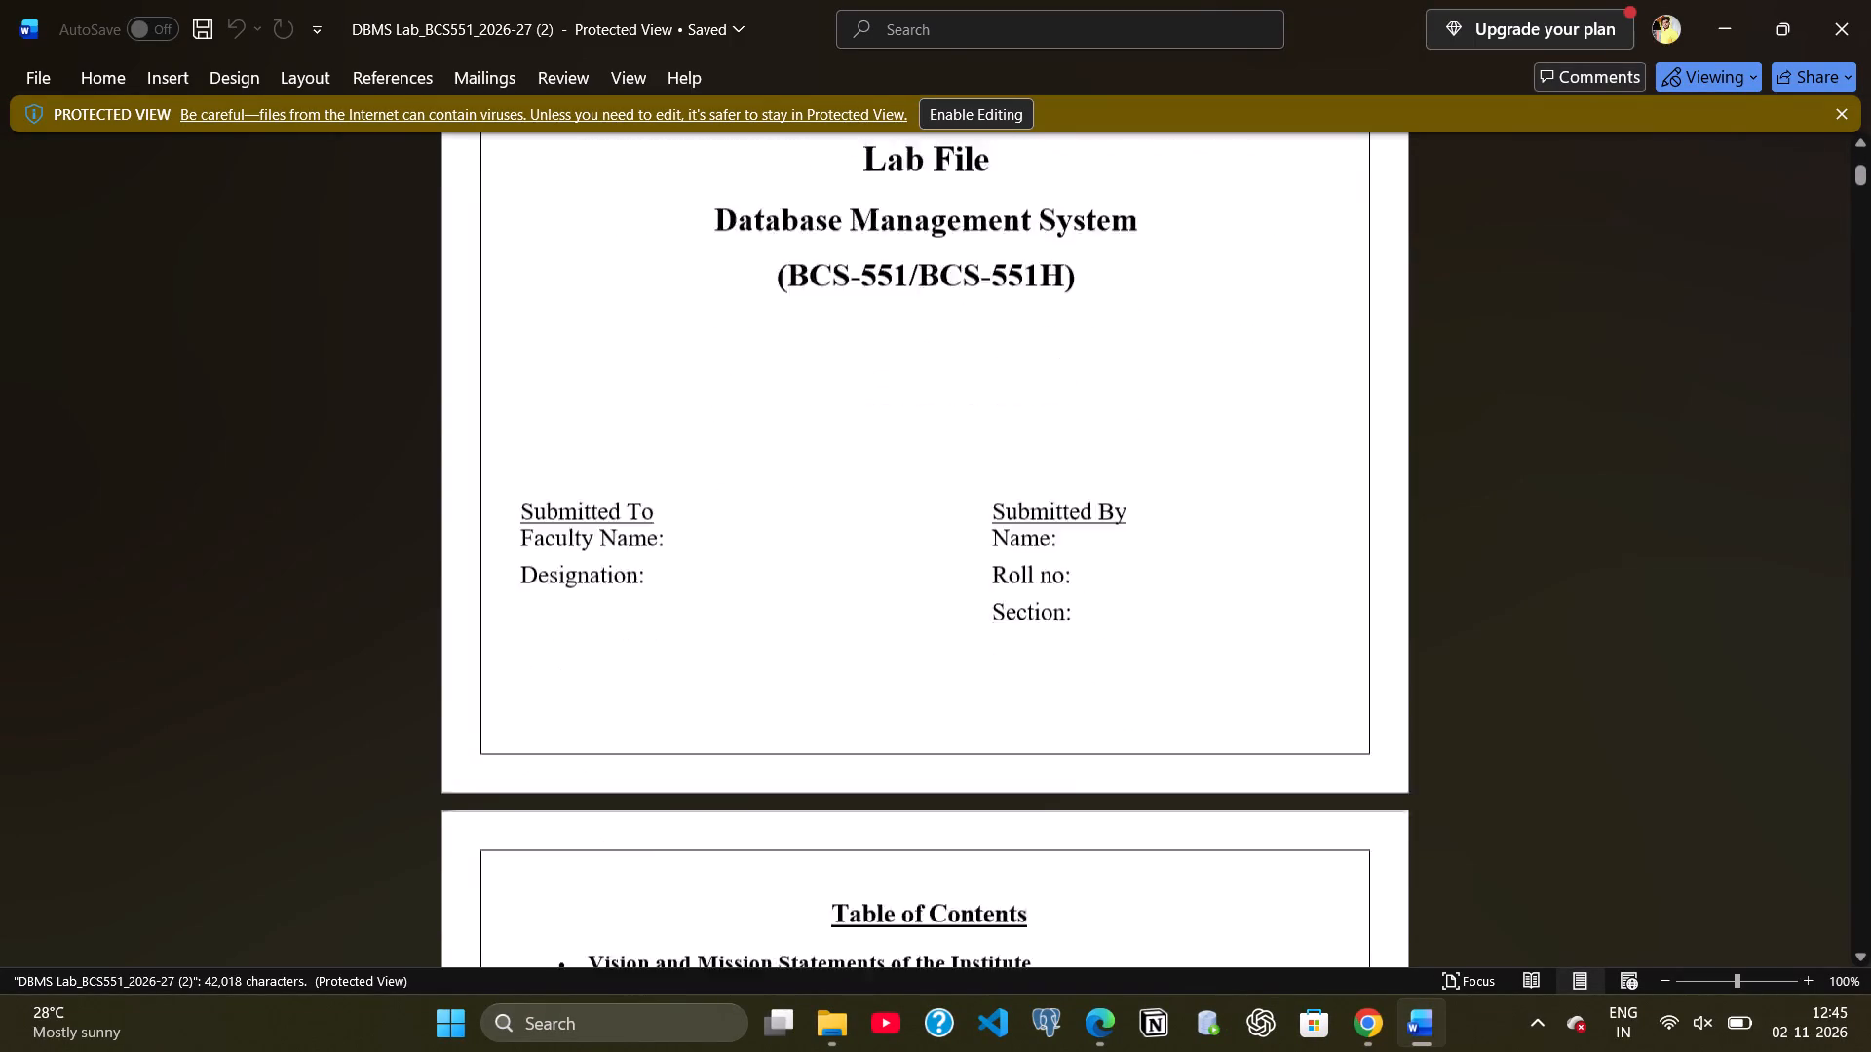
# Look through the opening pages of the DBMS lab file, from the cover page through the program and course outcomes to the experiment list.
pyautogui.scroll(-7, 1088, 577)
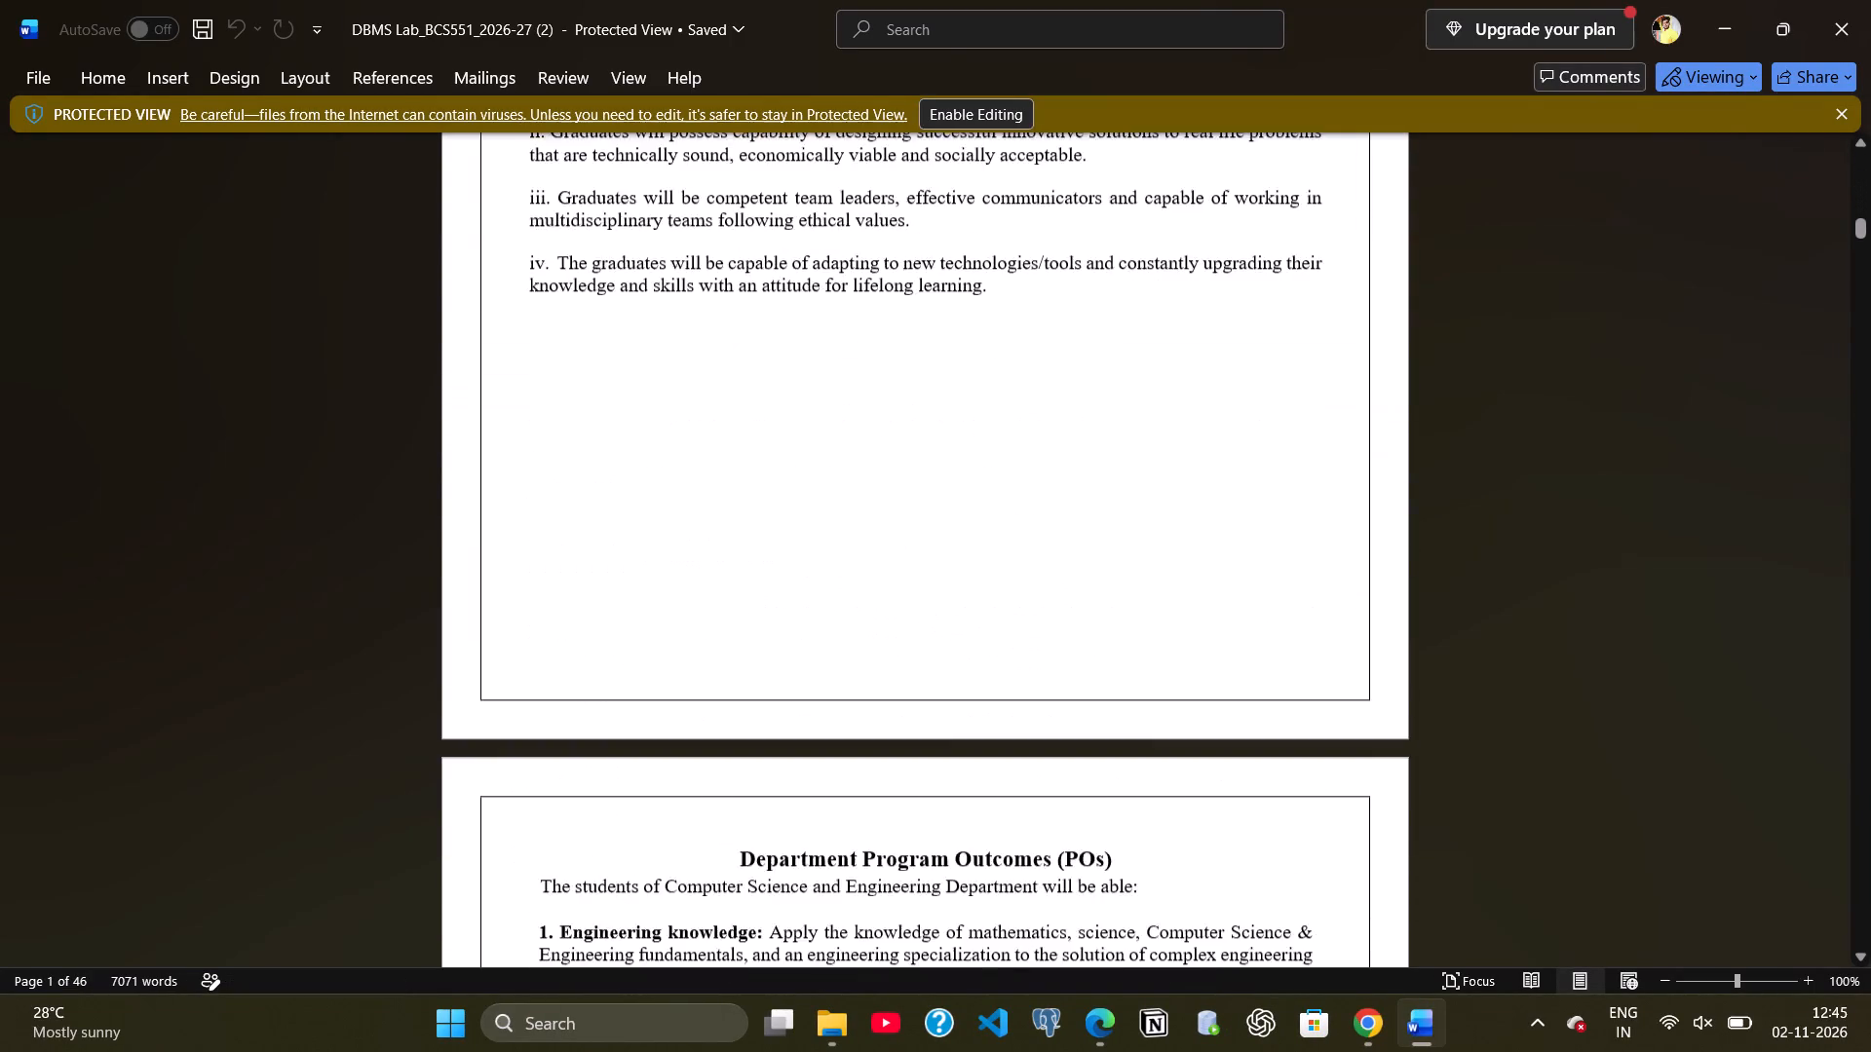
pyautogui.scroll(-10, 1088, 577)
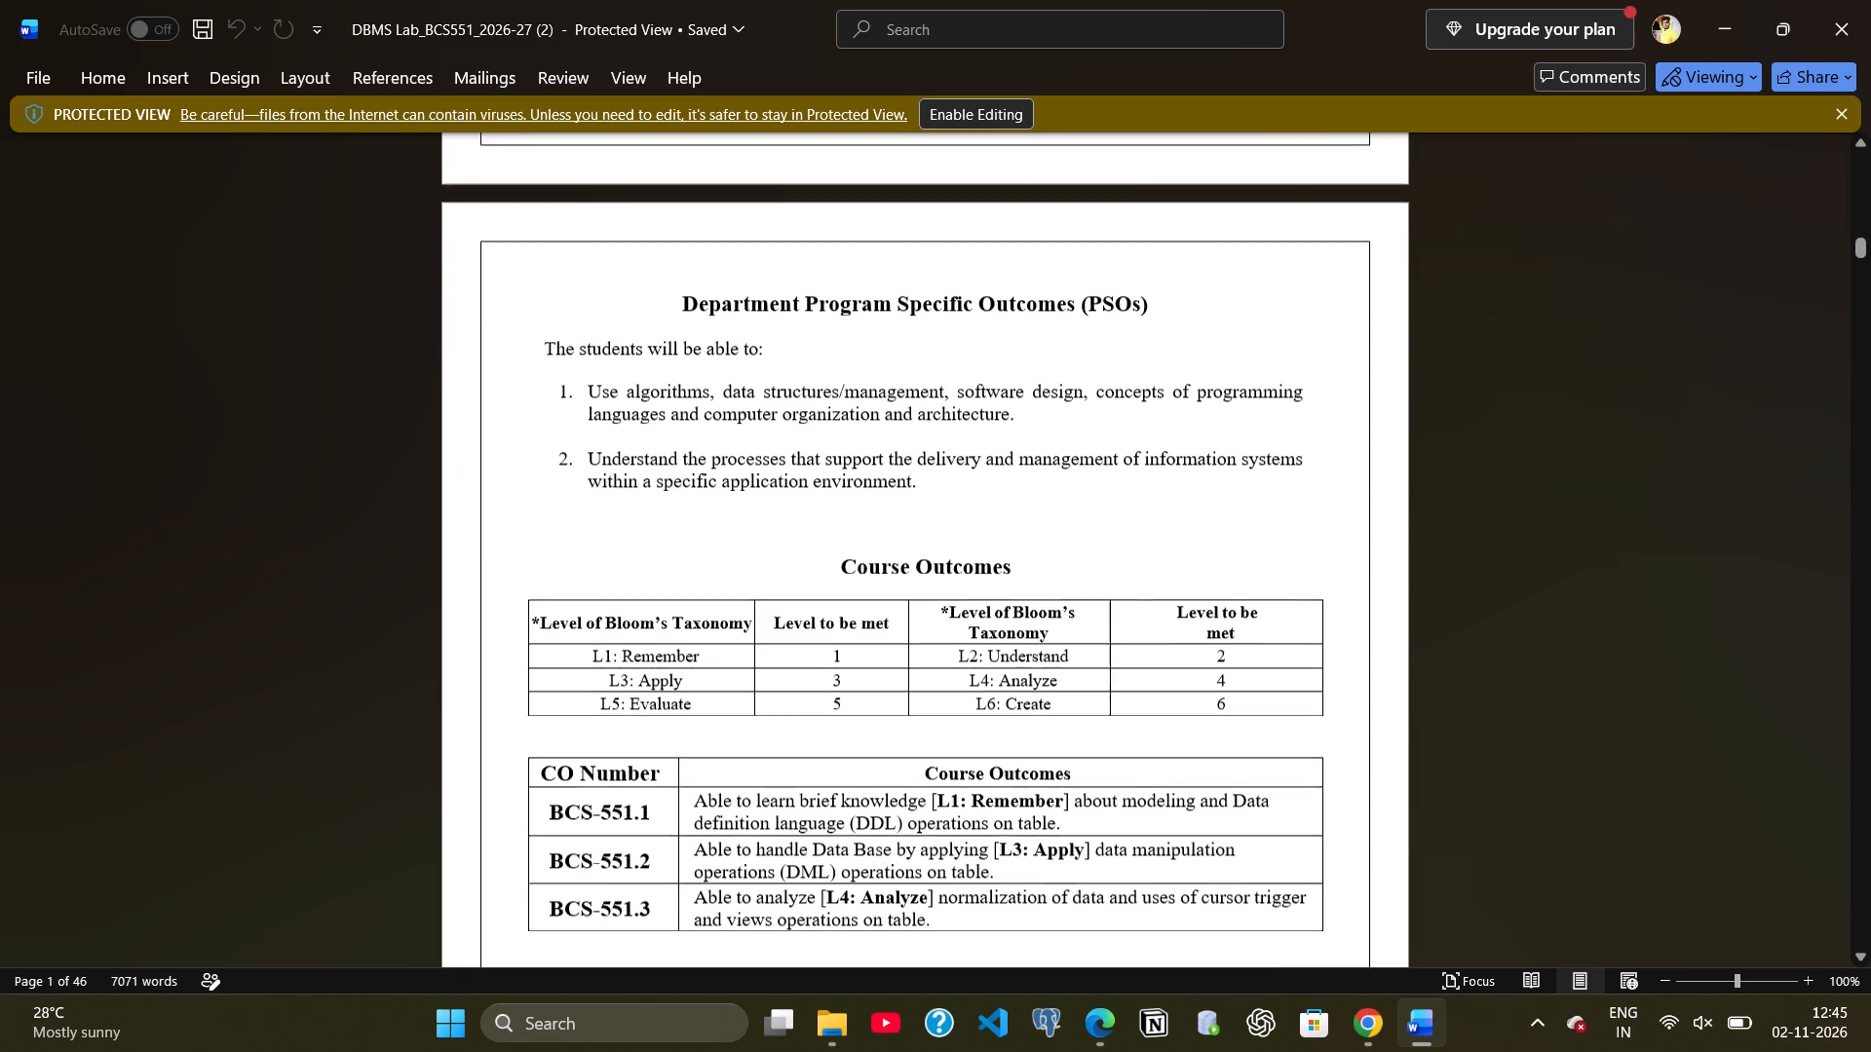
pyautogui.scroll(-4, 1088, 577)
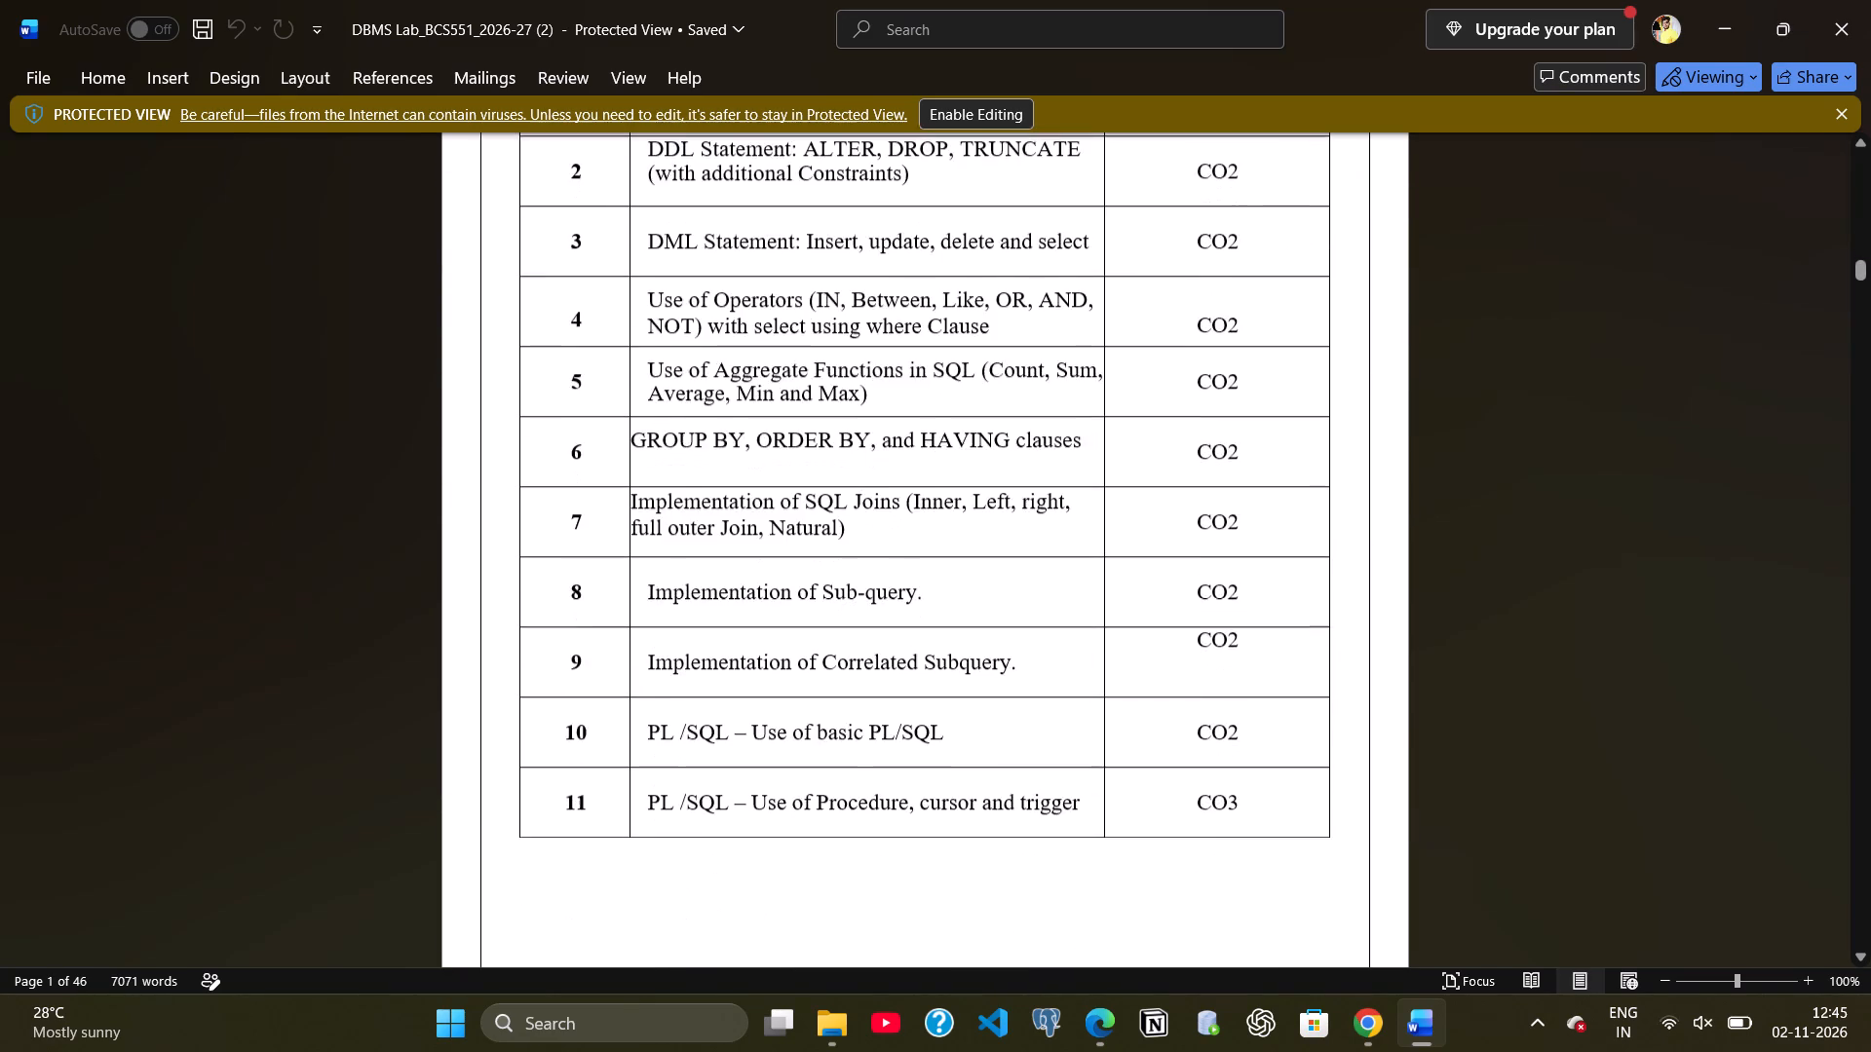
# Read through the DBMS lab file from the SQL command theory pages through Experiment-1 to the start of Experiment-2.
pyautogui.scroll(-4, 1088, 577)
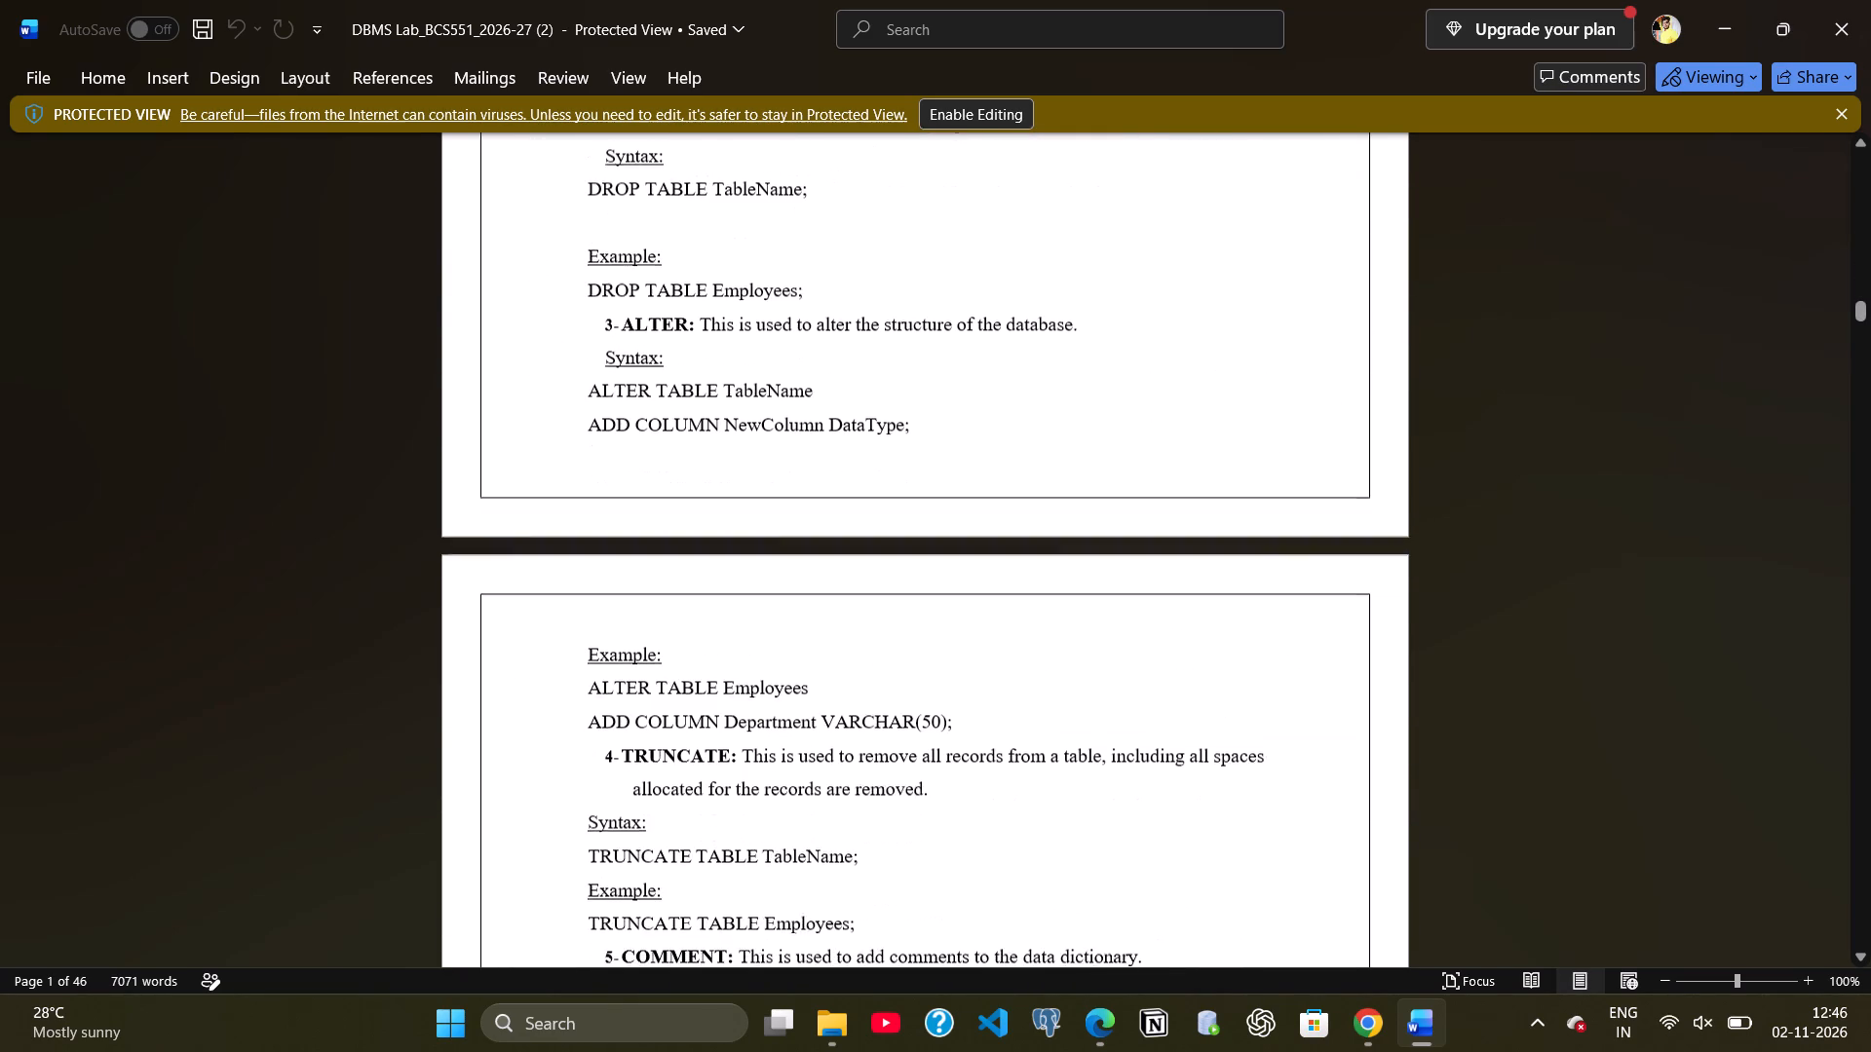
pyautogui.scroll(-2, 1088, 577)
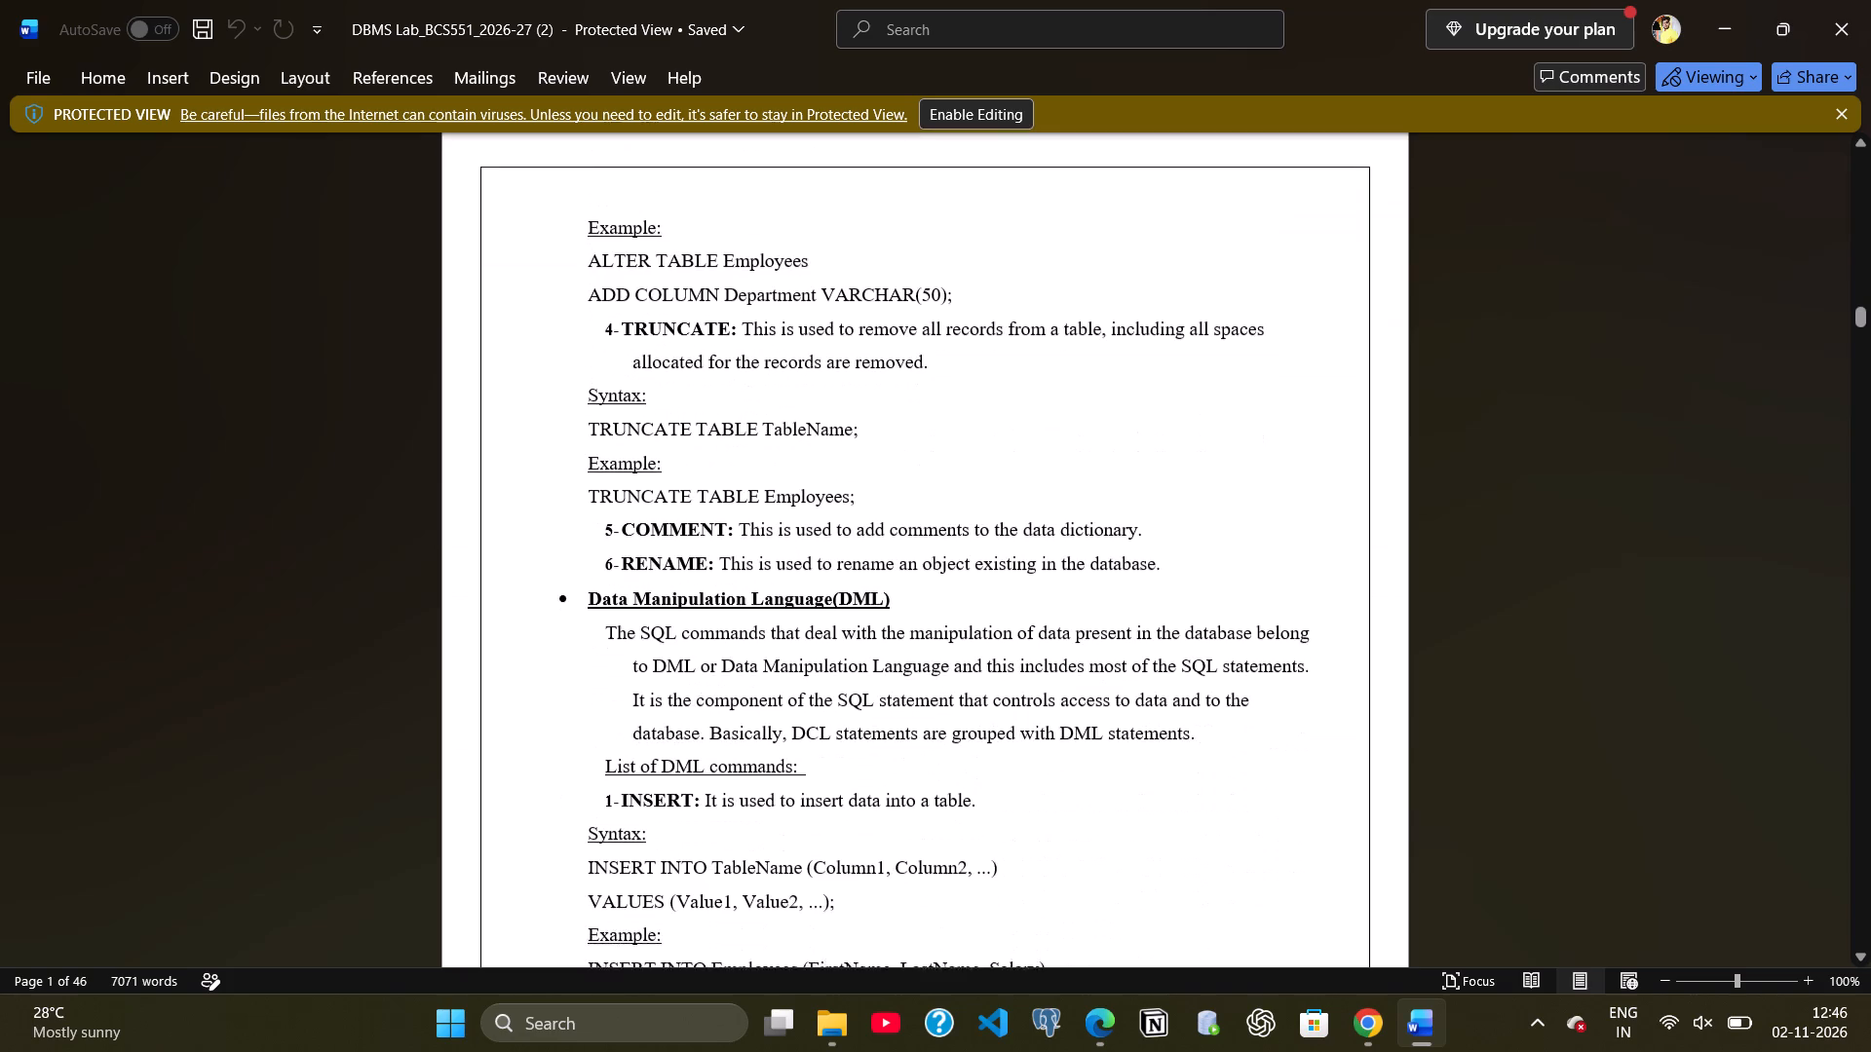
pyautogui.scroll(-7, 1088, 577)
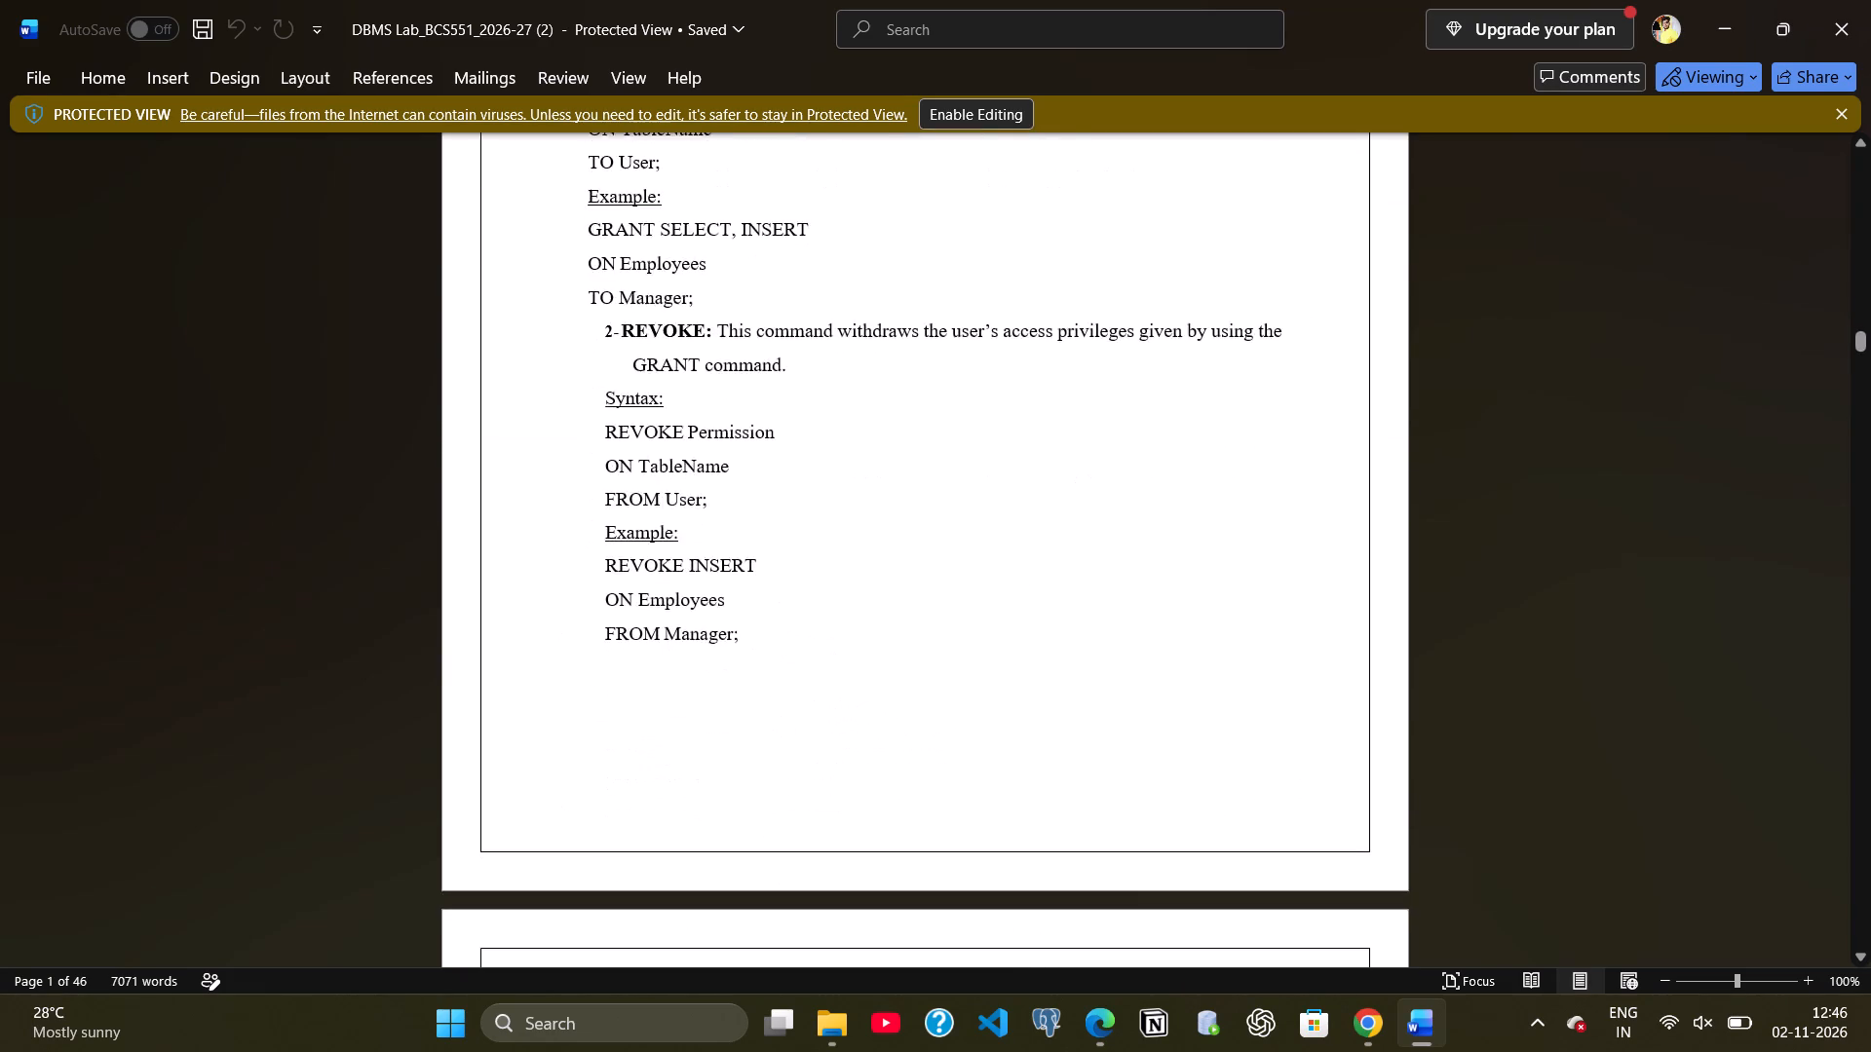
pyautogui.scroll(-7, 1088, 577)
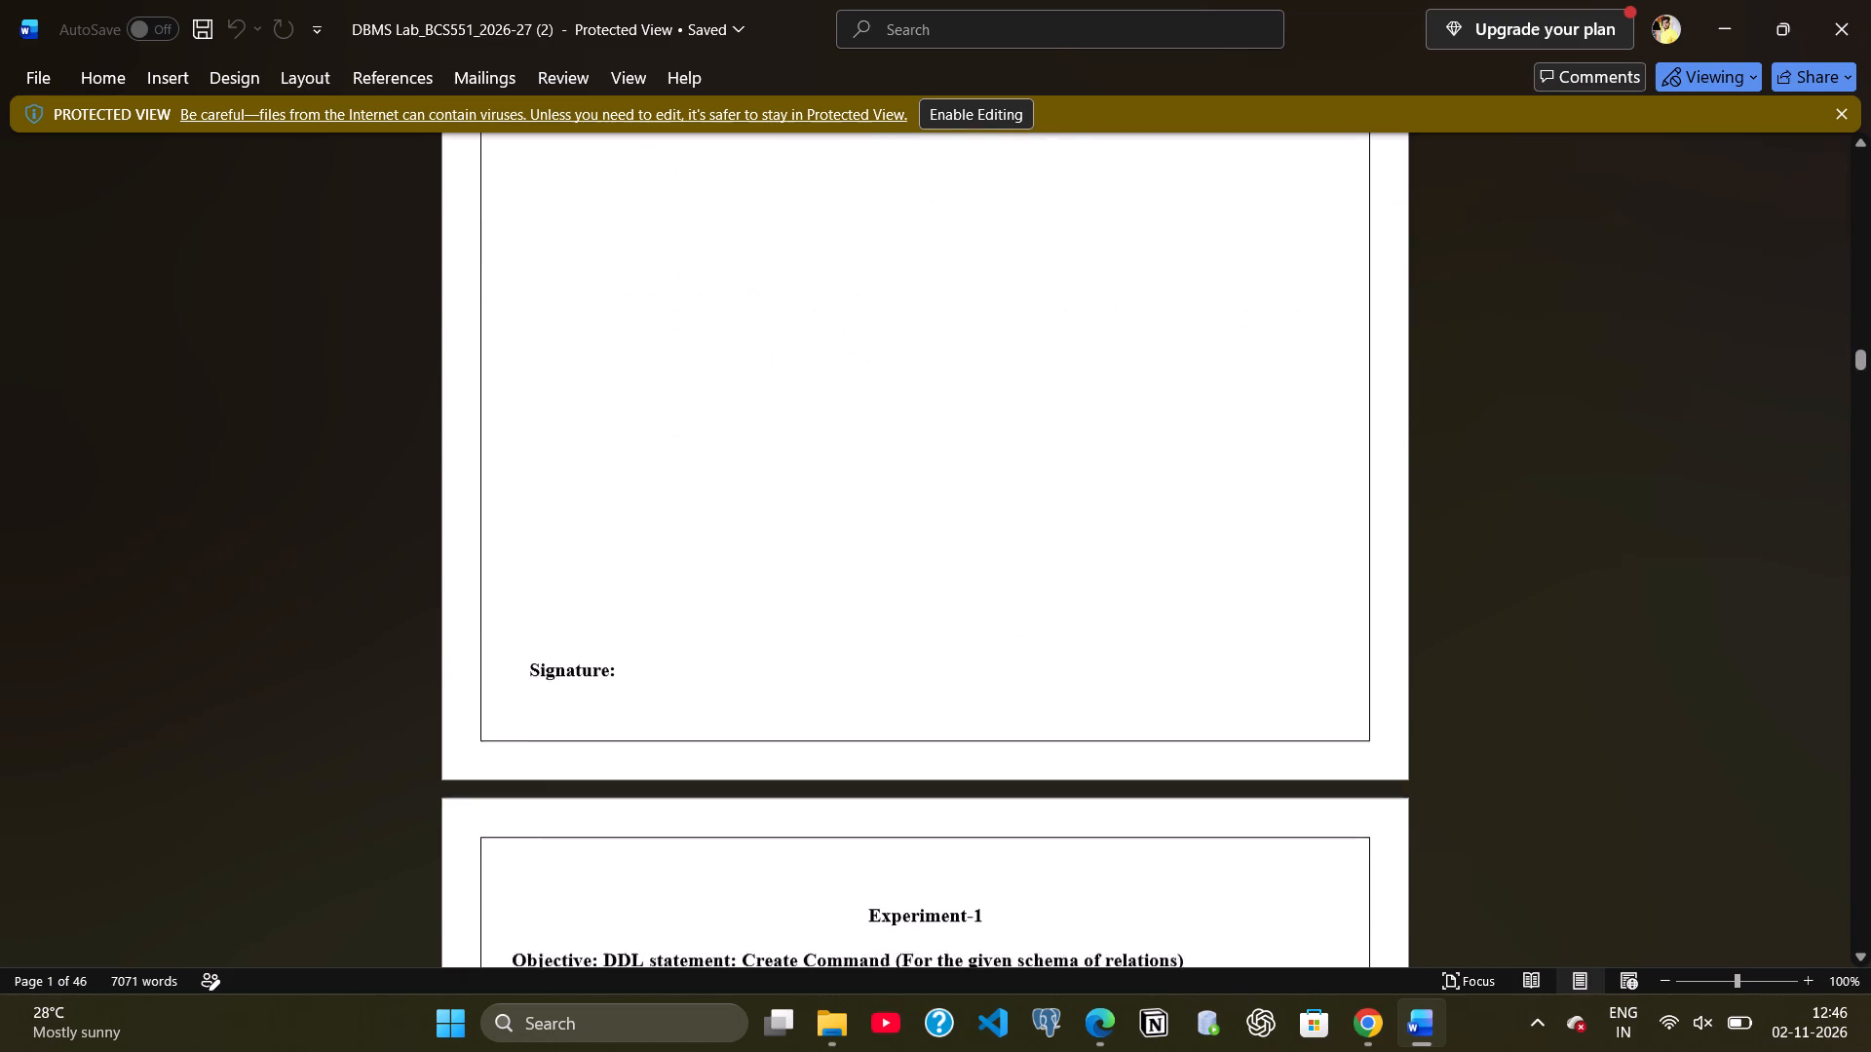
pyautogui.scroll(-6, 1088, 577)
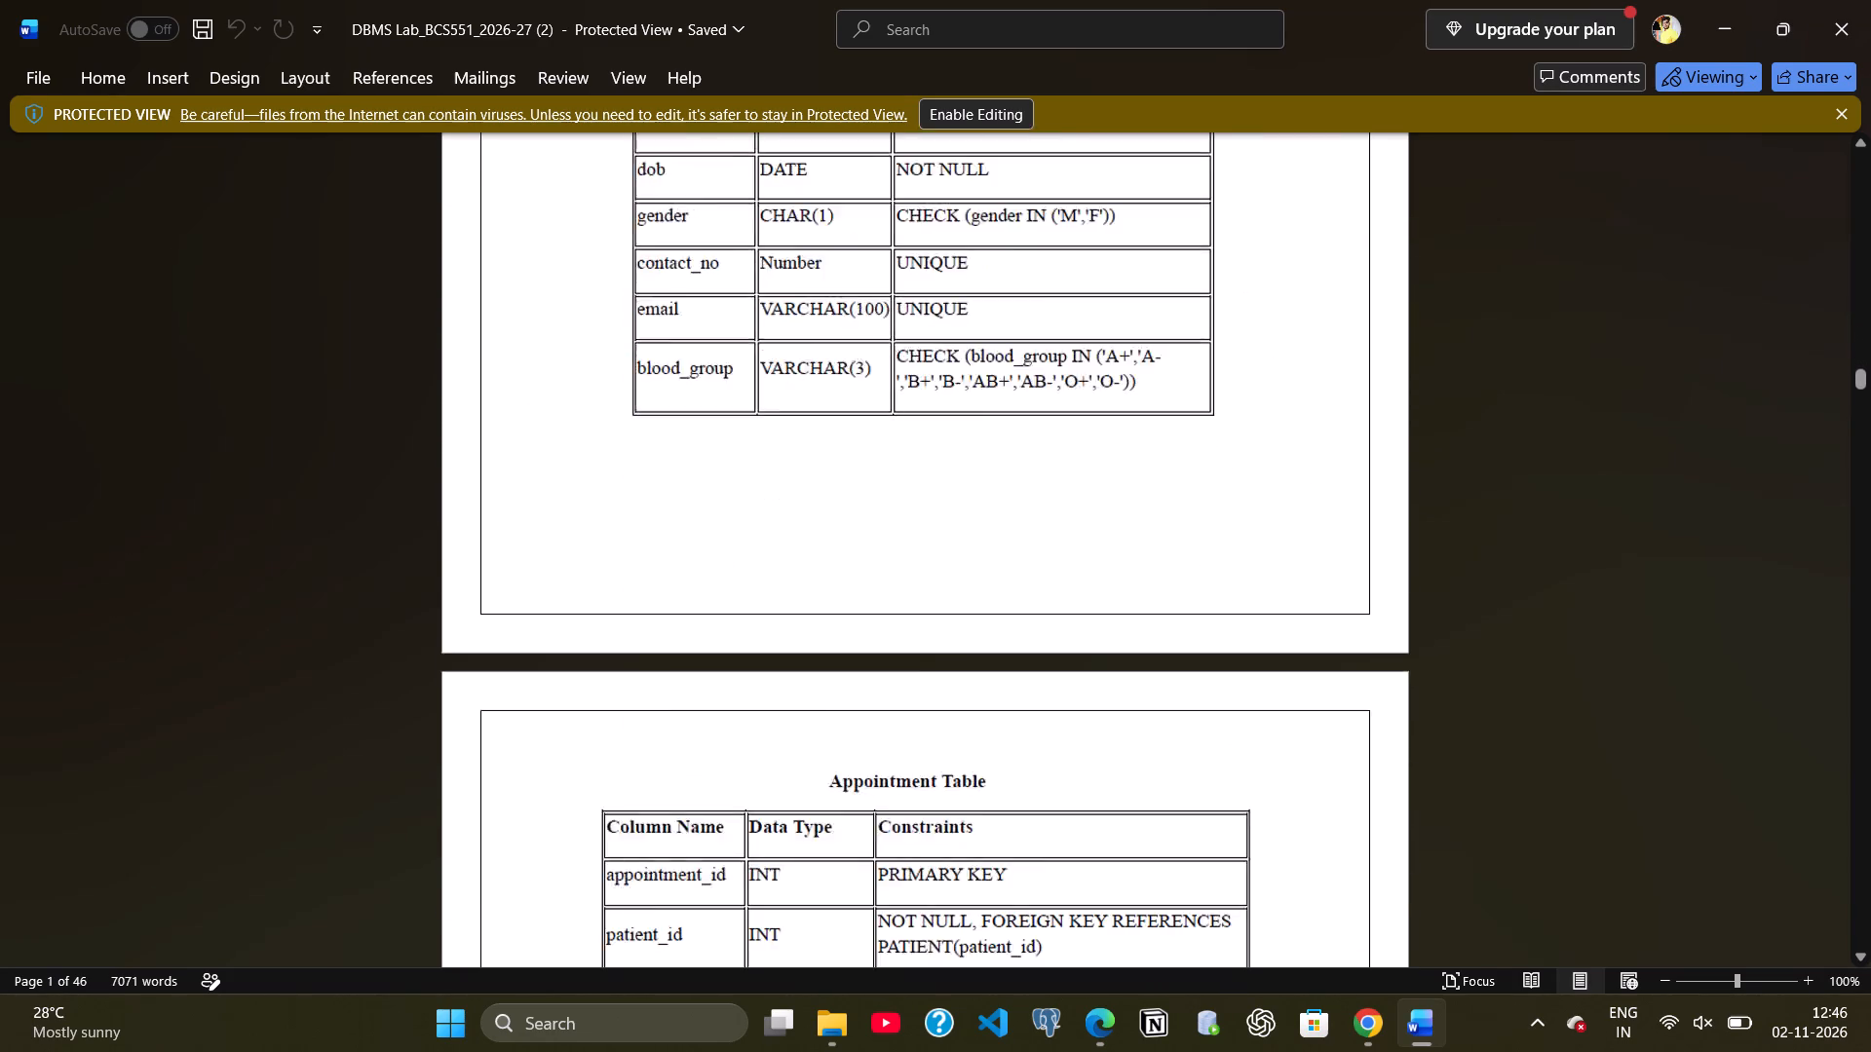
pyautogui.scroll(-3, 1088, 577)
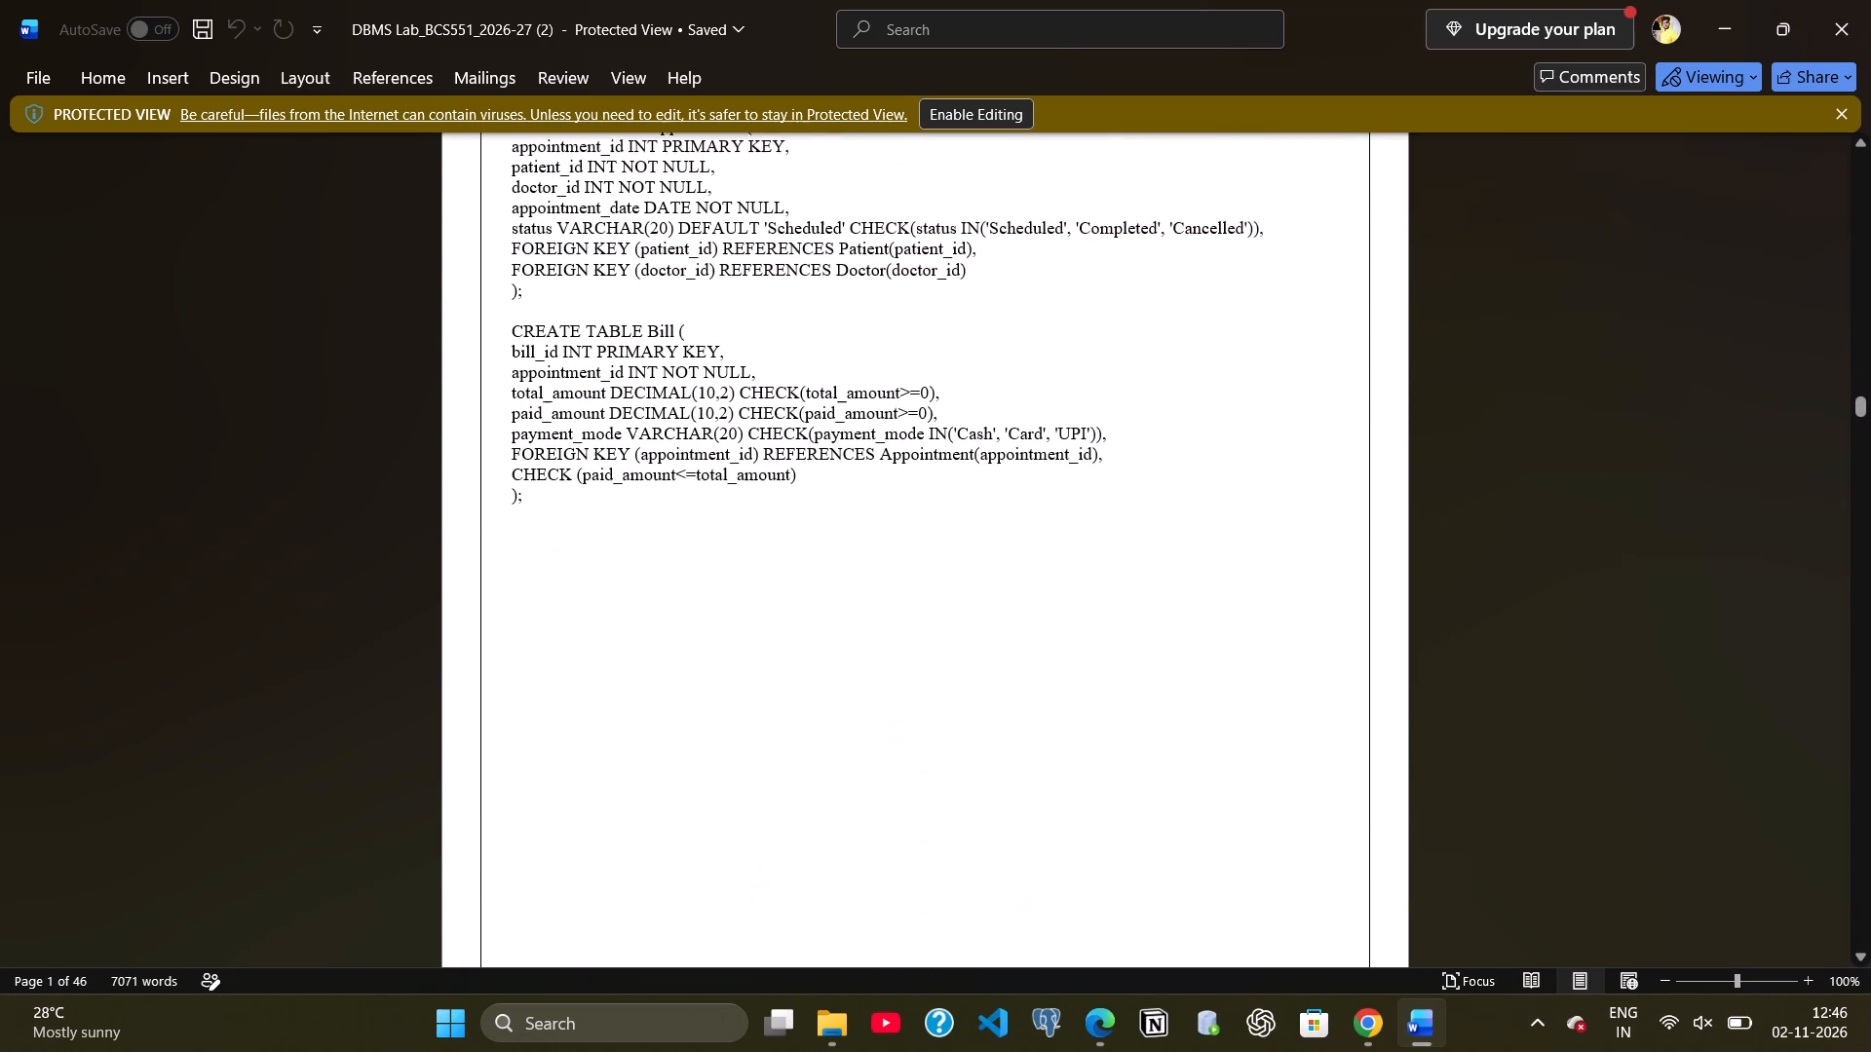
pyautogui.scroll(-2, 1088, 577)
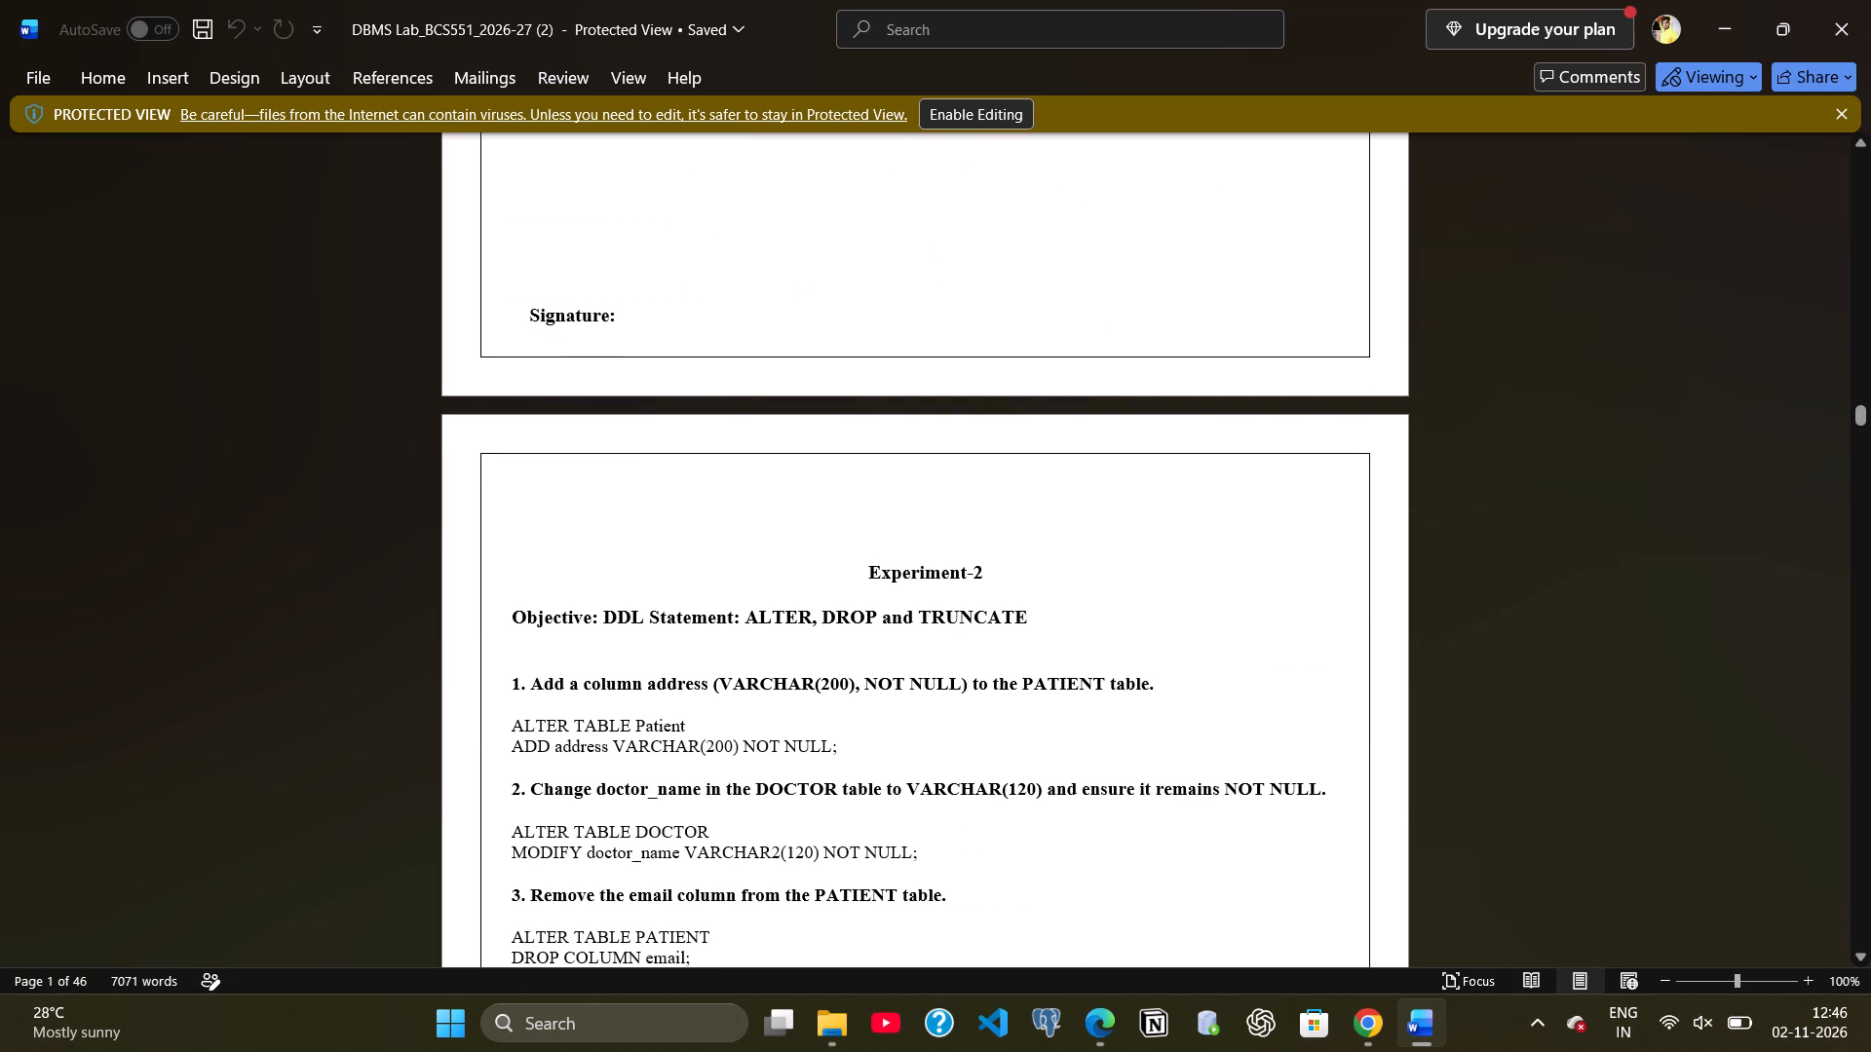
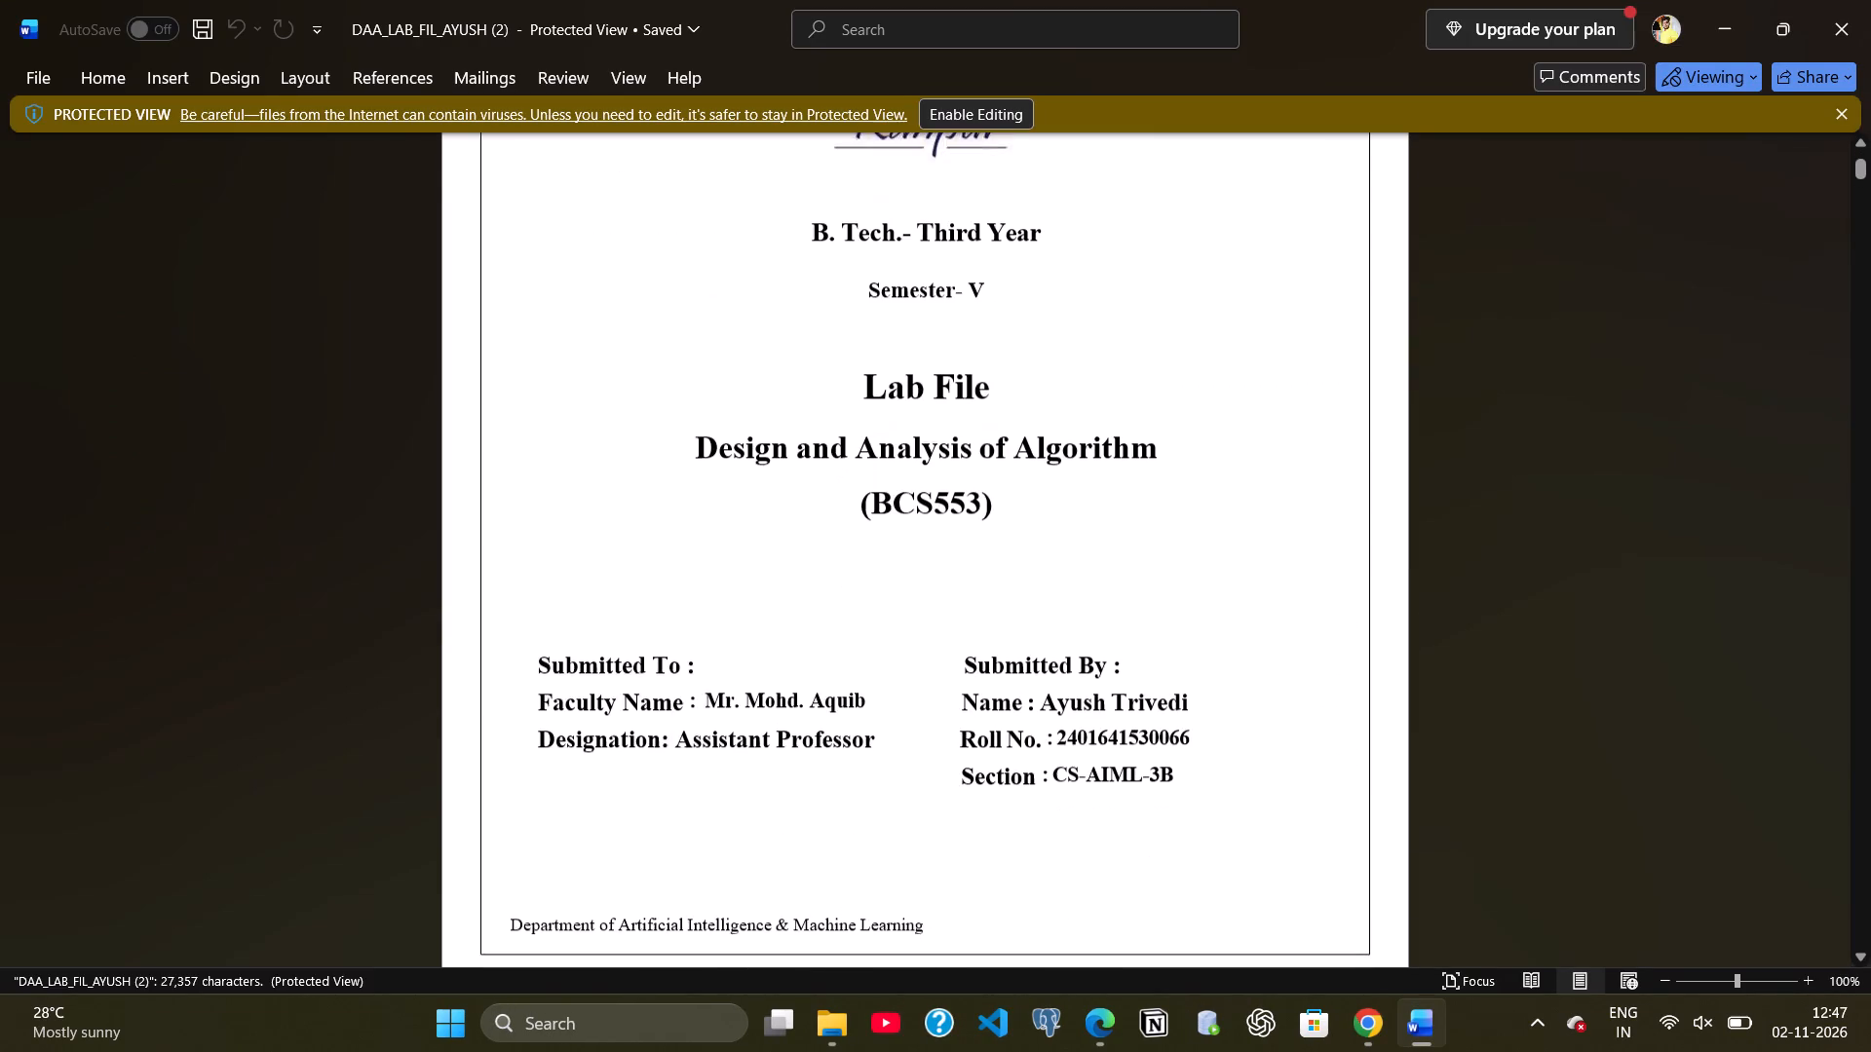
# Look through the opening pages of the Design and Analysis of Algorithm lab file, checking the cover page and its submission details.
pyautogui.scroll(-6, 1278, 625)
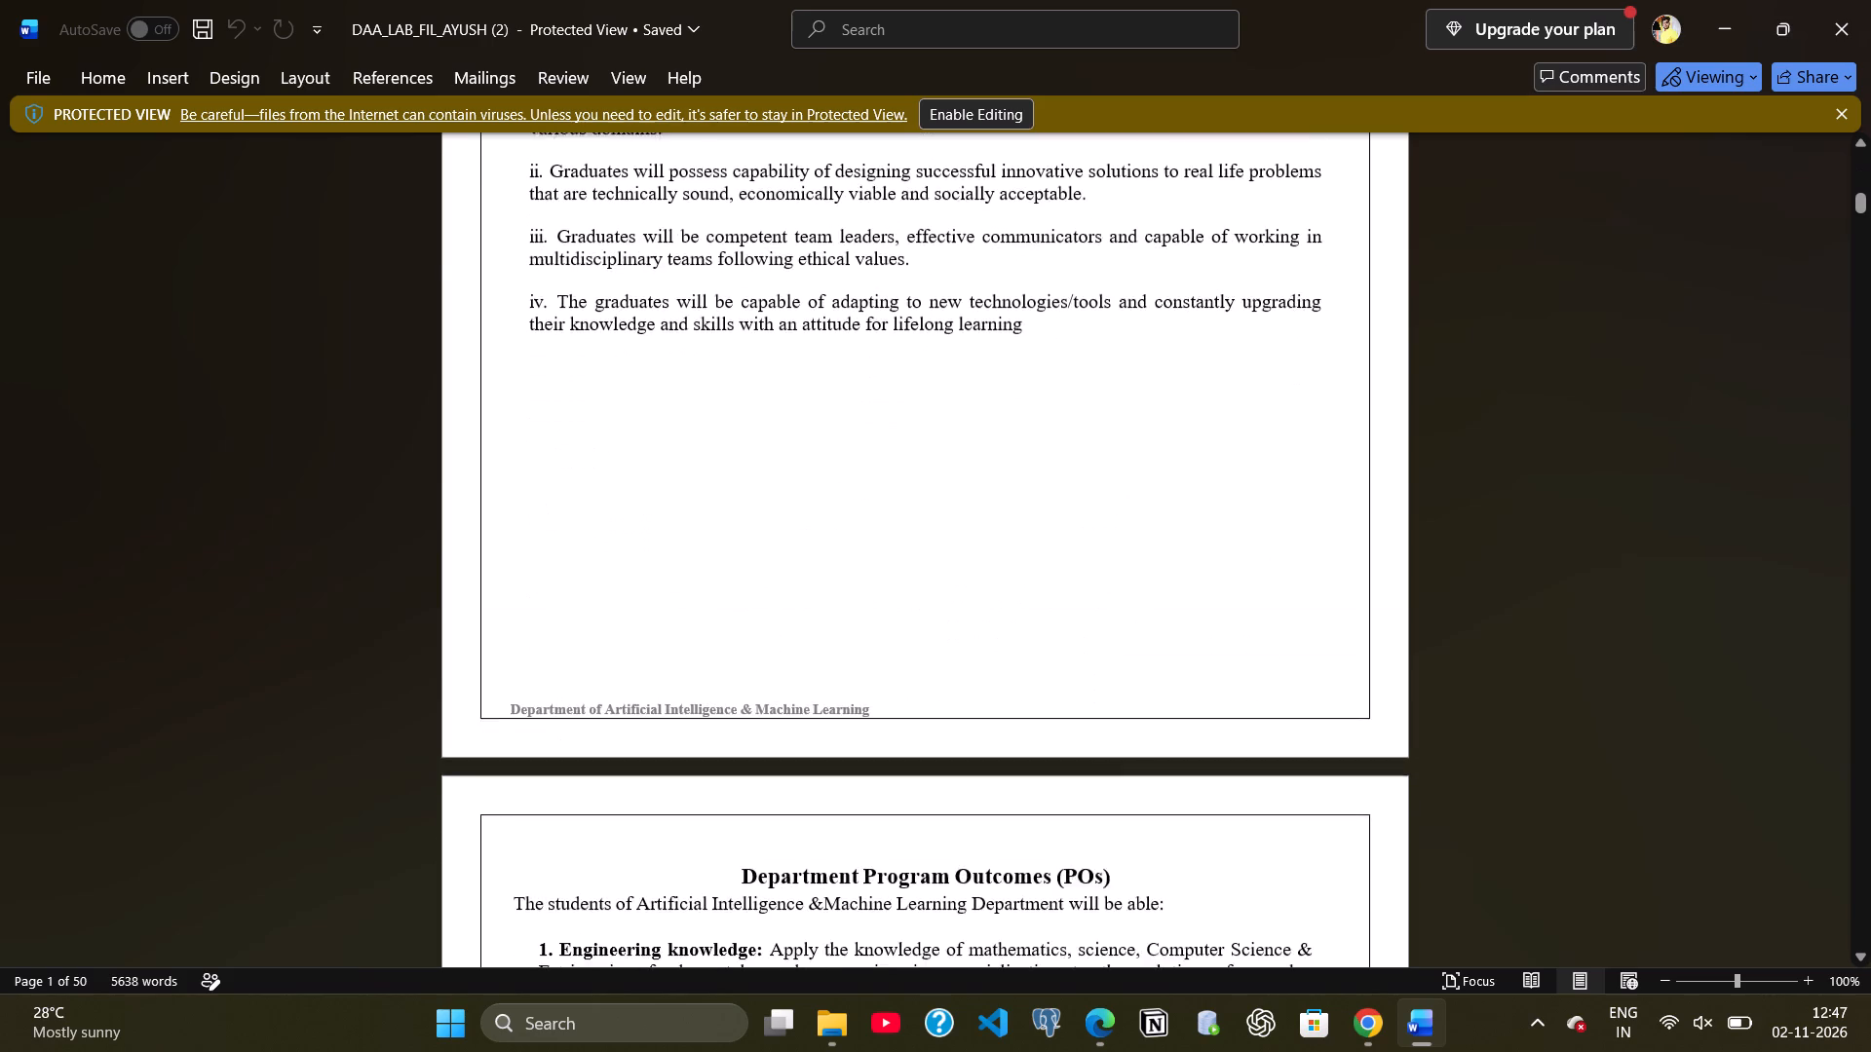
pyautogui.scroll(2, 1278, 625)
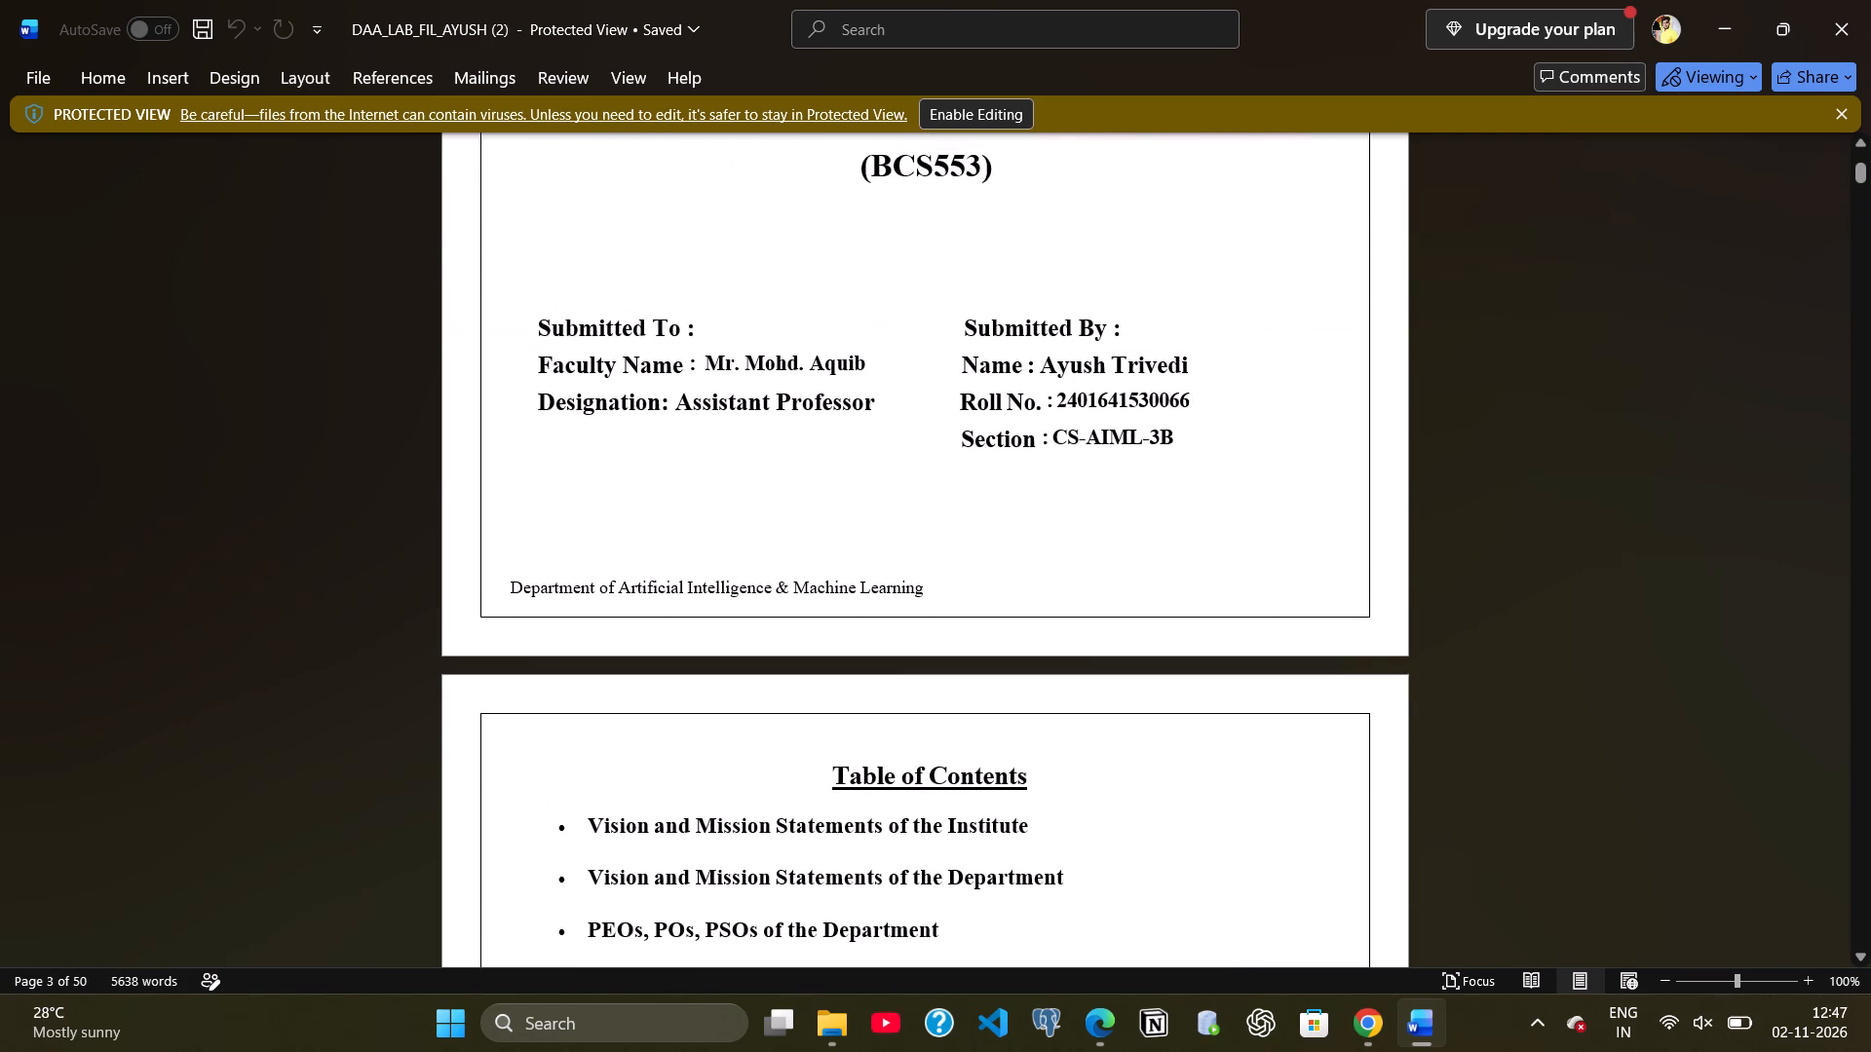
pyautogui.scroll(8, 1278, 625)
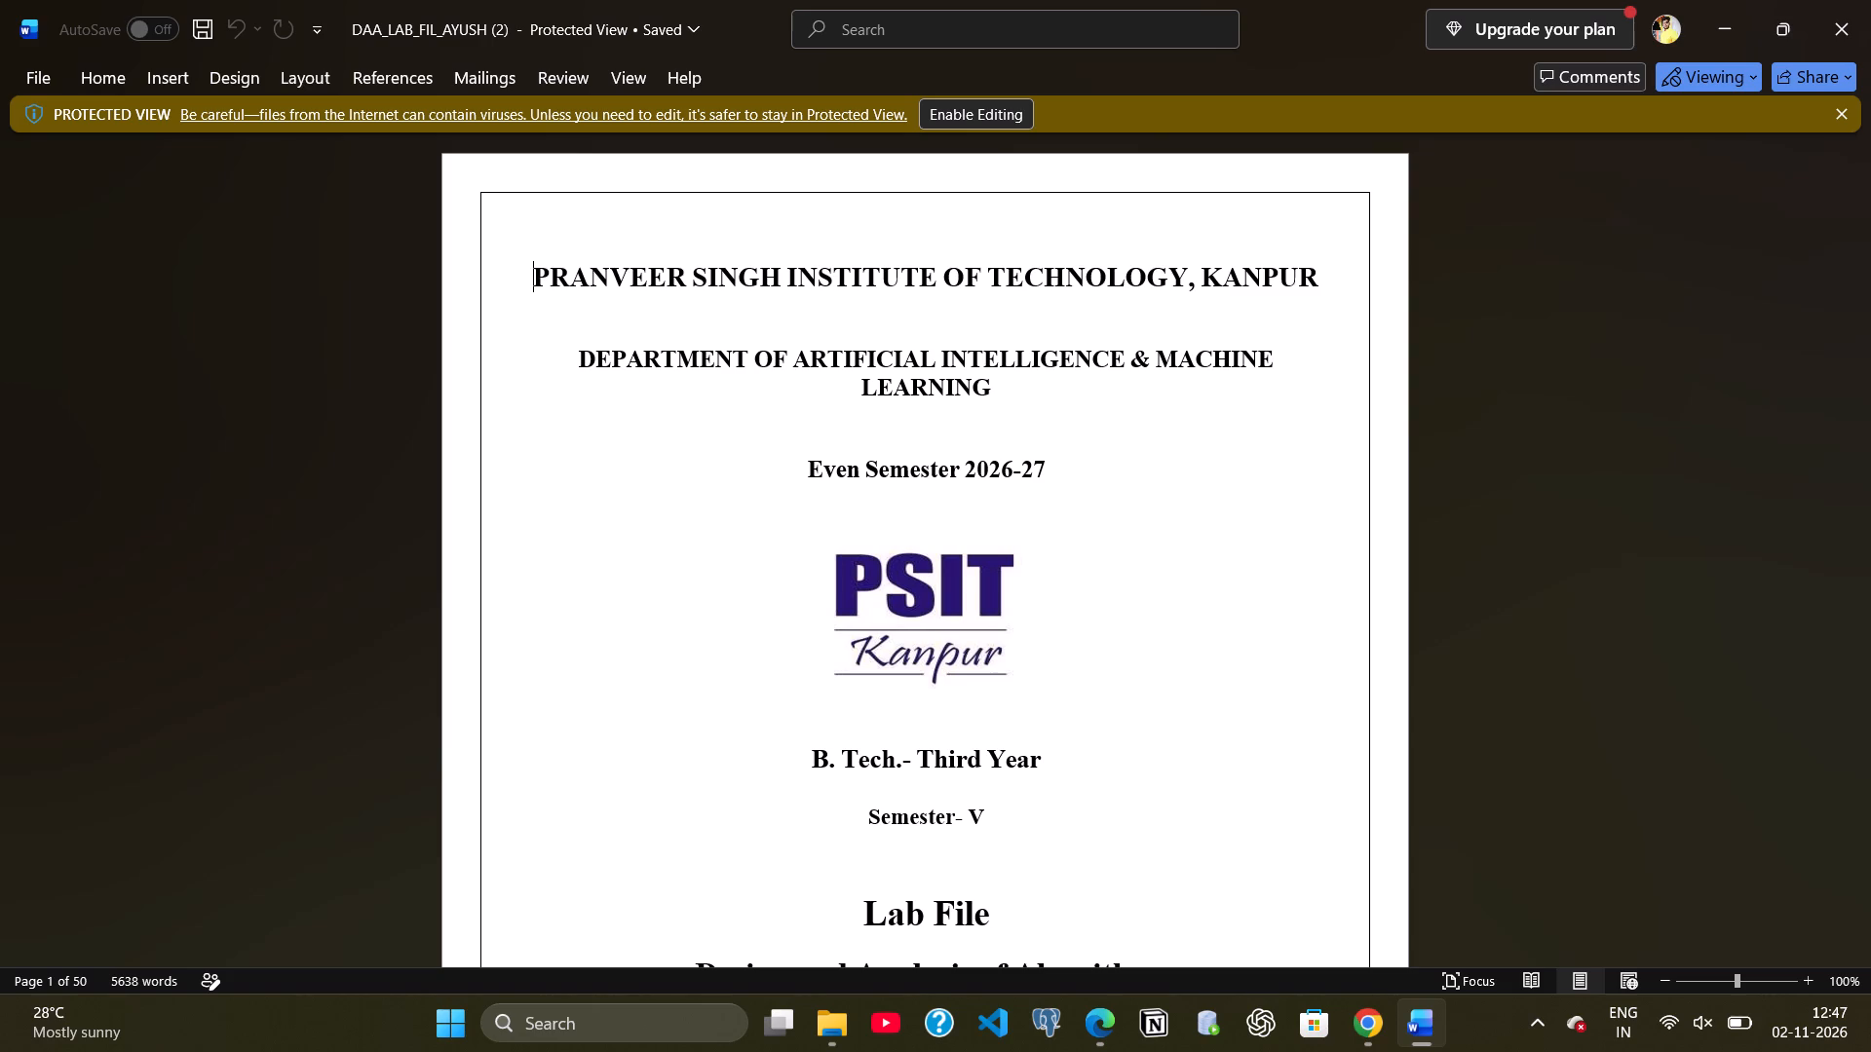
pyautogui.scroll(-2, 1278, 625)
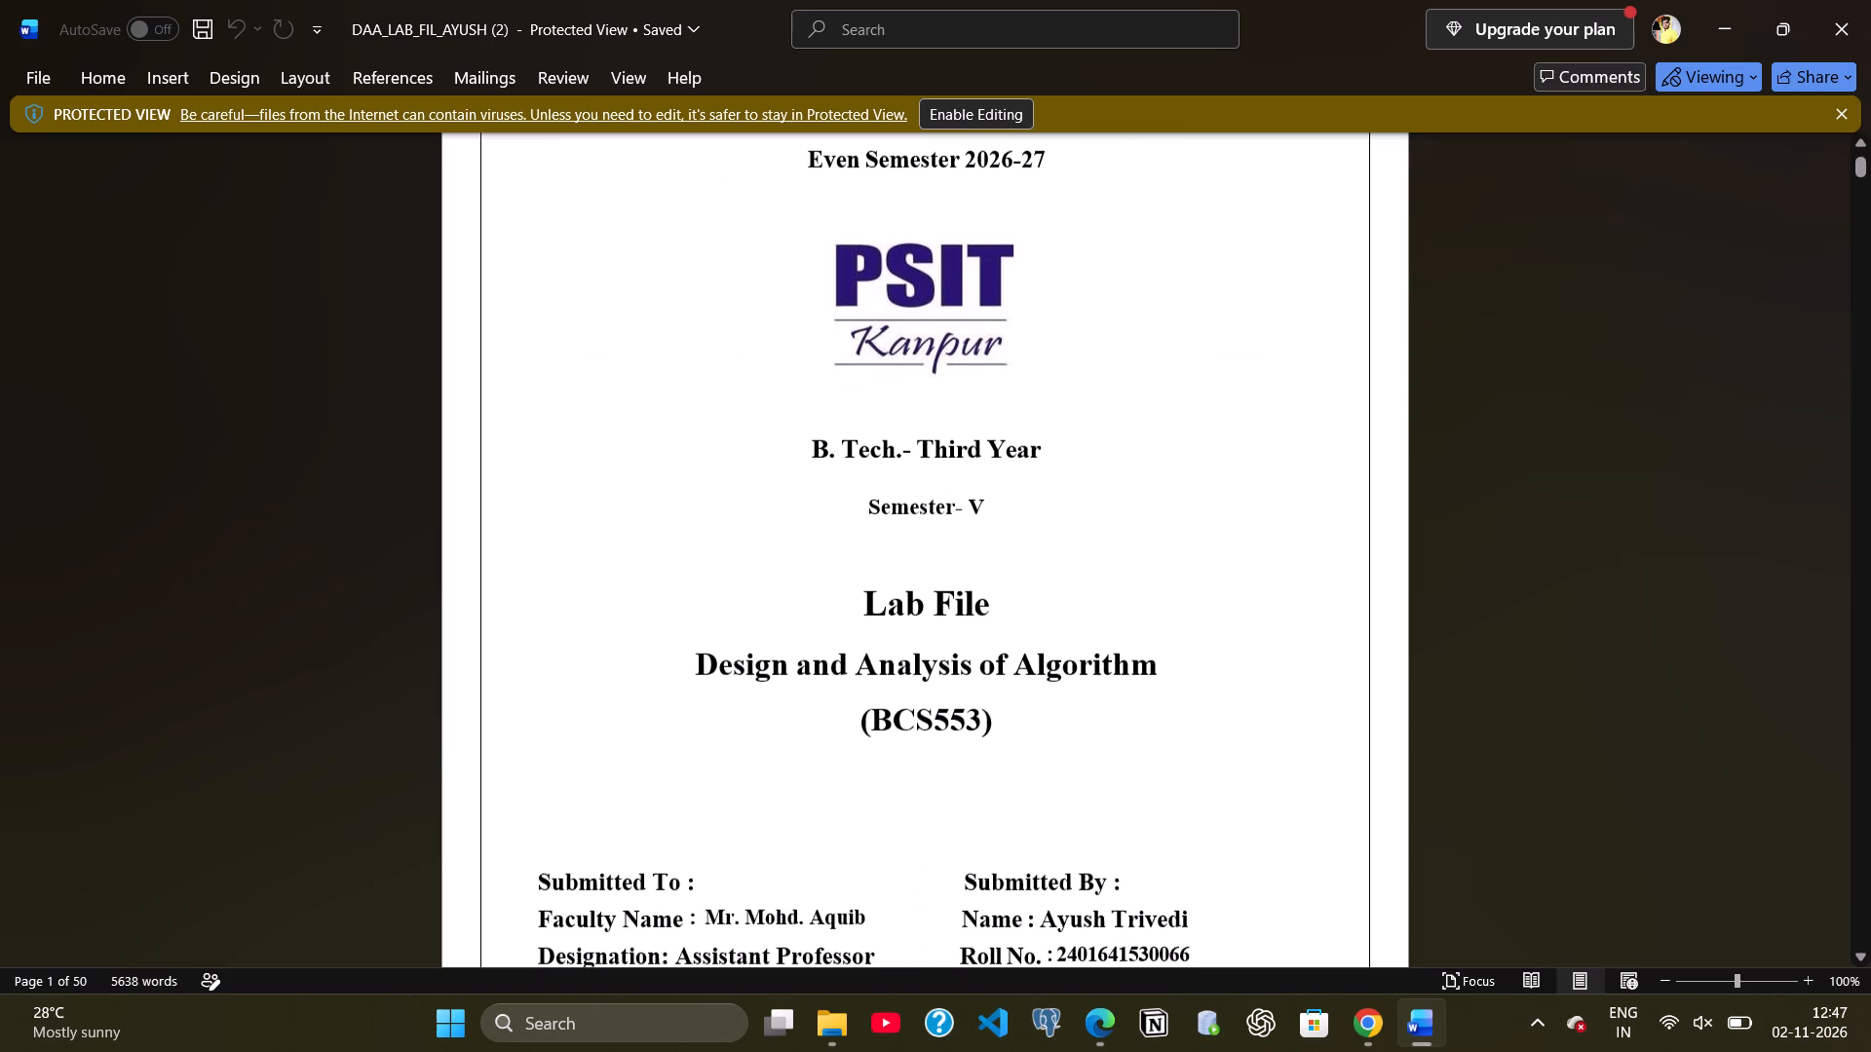
pyautogui.scroll(-1, 1278, 625)
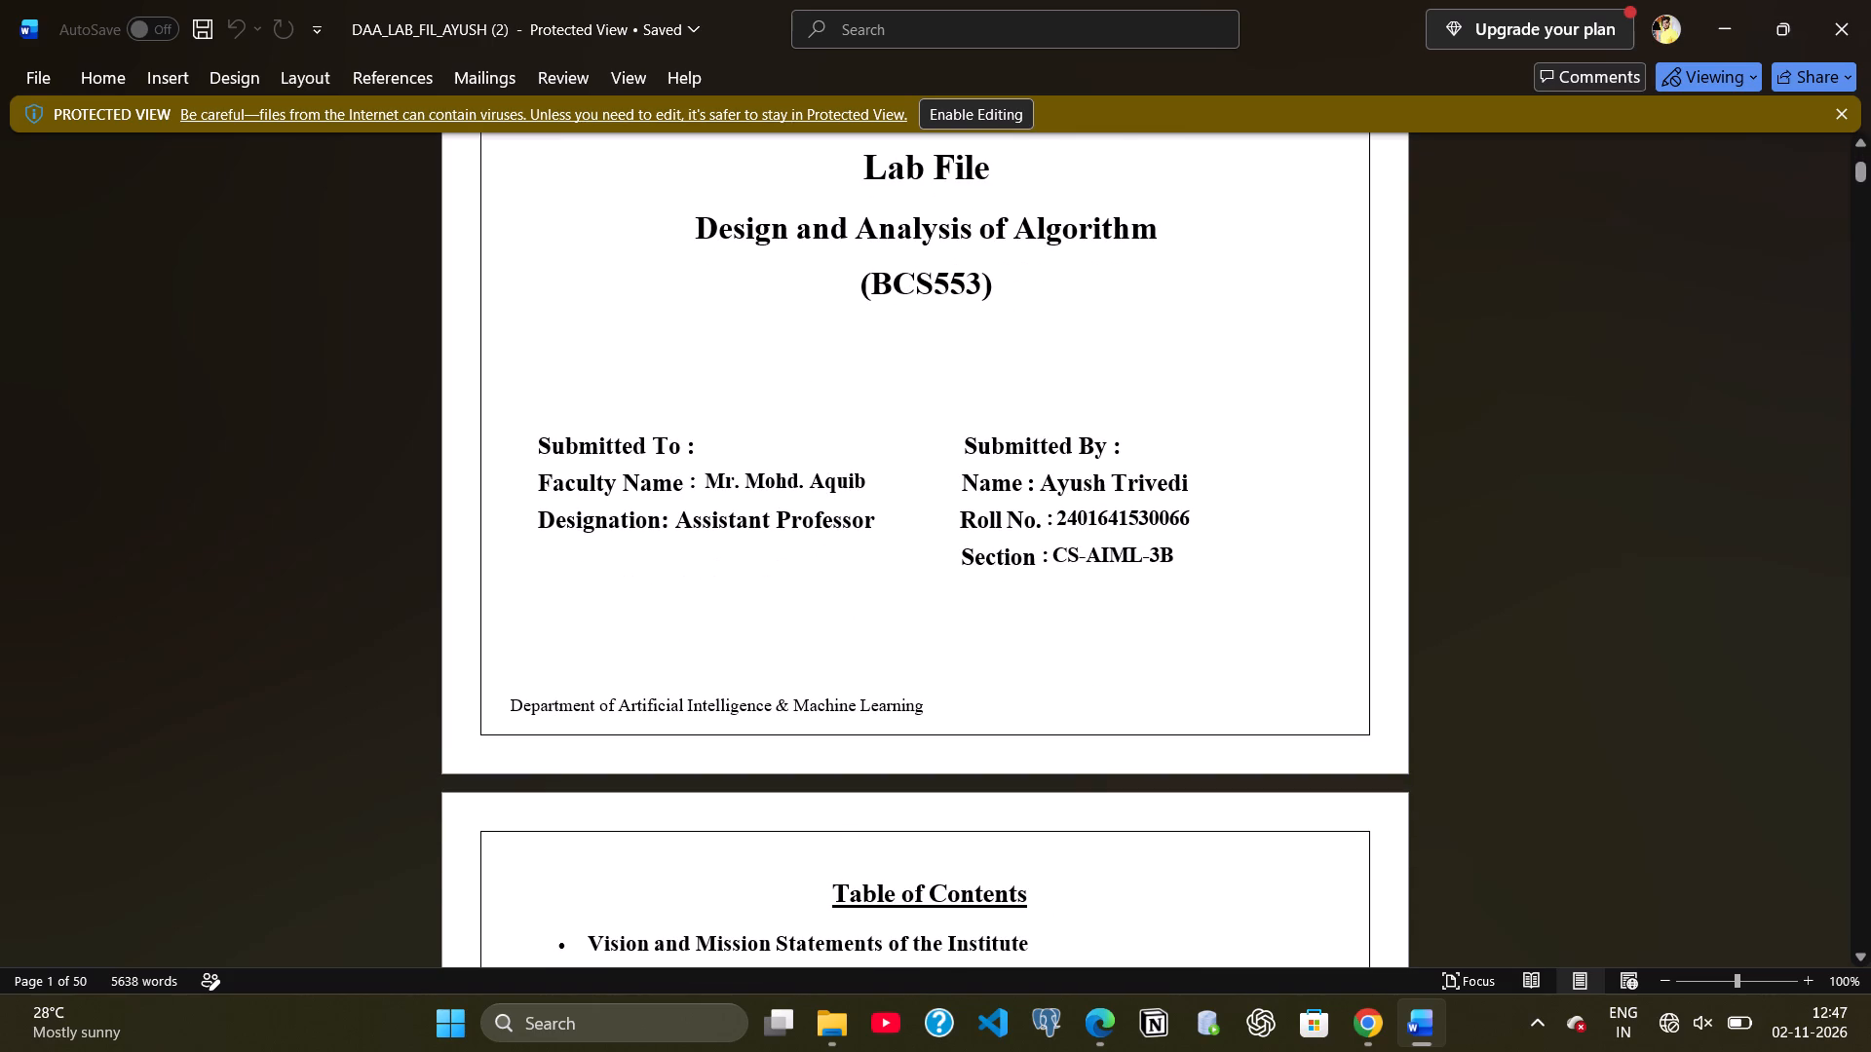
# Look through the Design and Analysis of Algorithm lab file, from the cover page through the course outcomes and problem list to the recursive search experiments.
pyautogui.scroll(-9, 1278, 625)
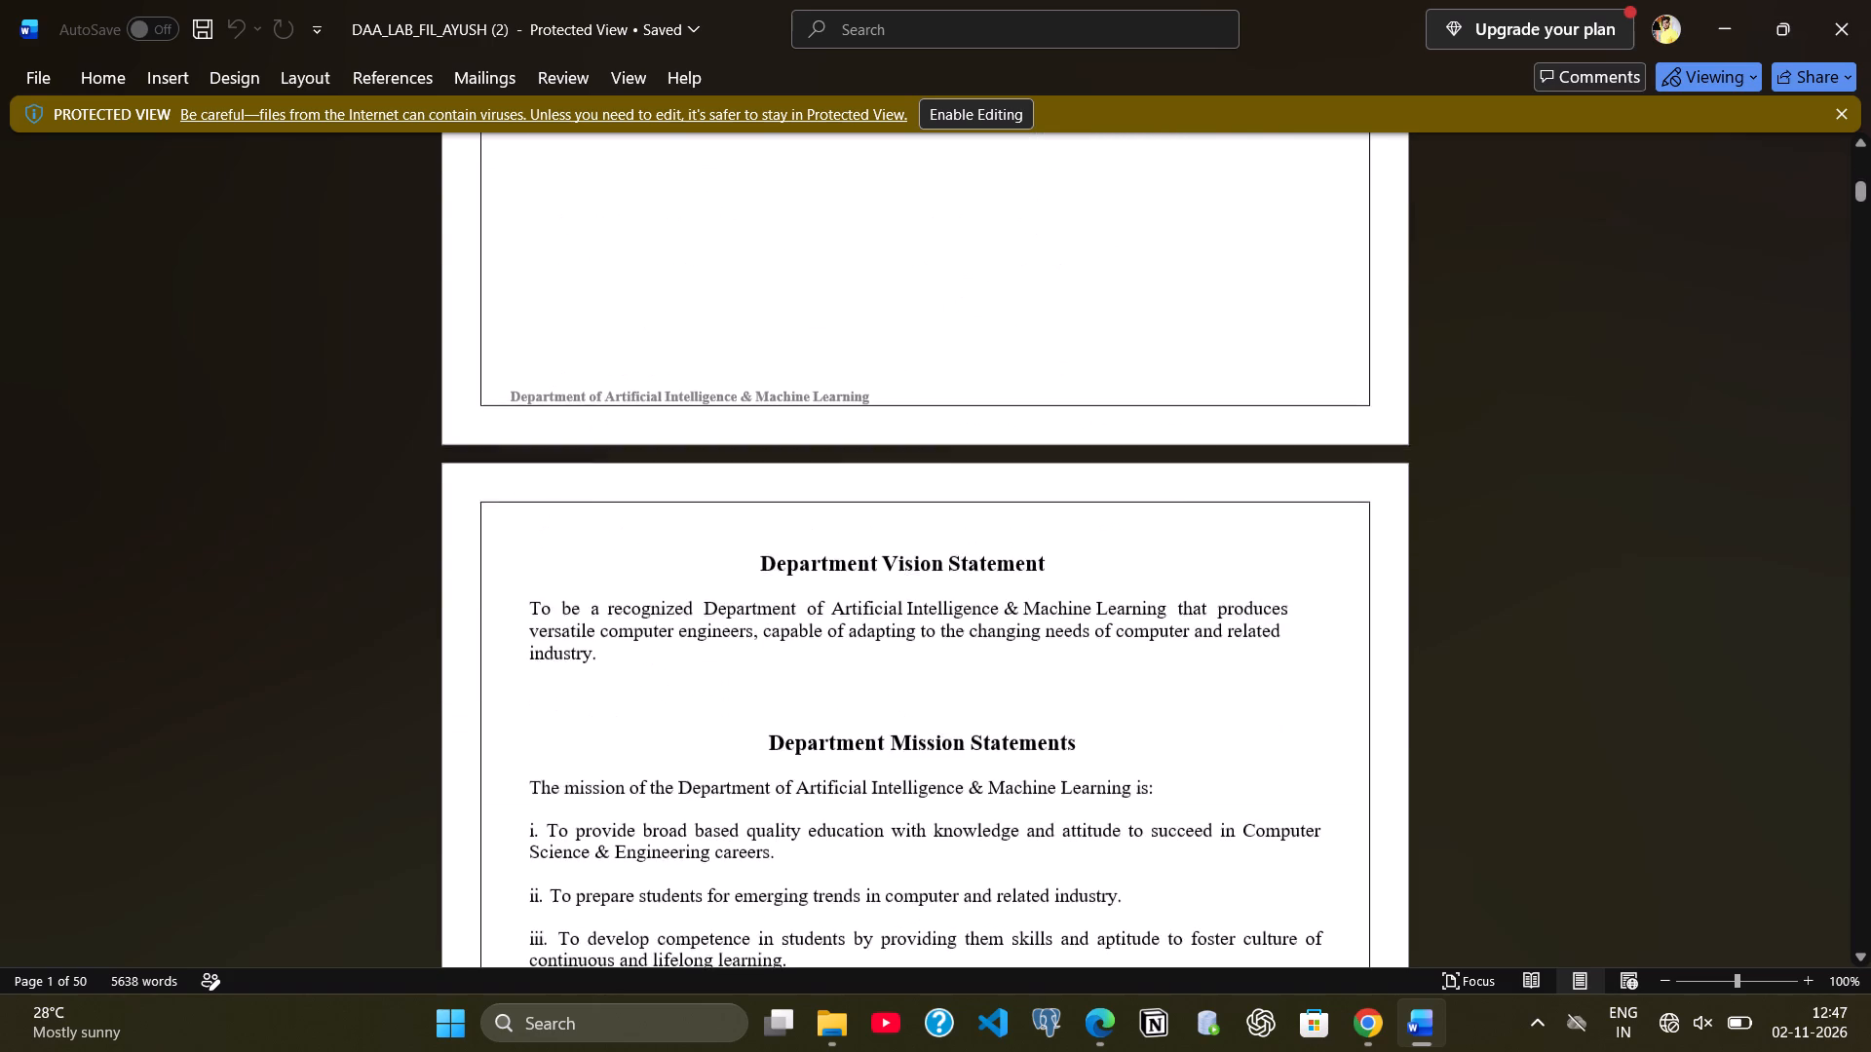
pyautogui.scroll(-8, 1278, 625)
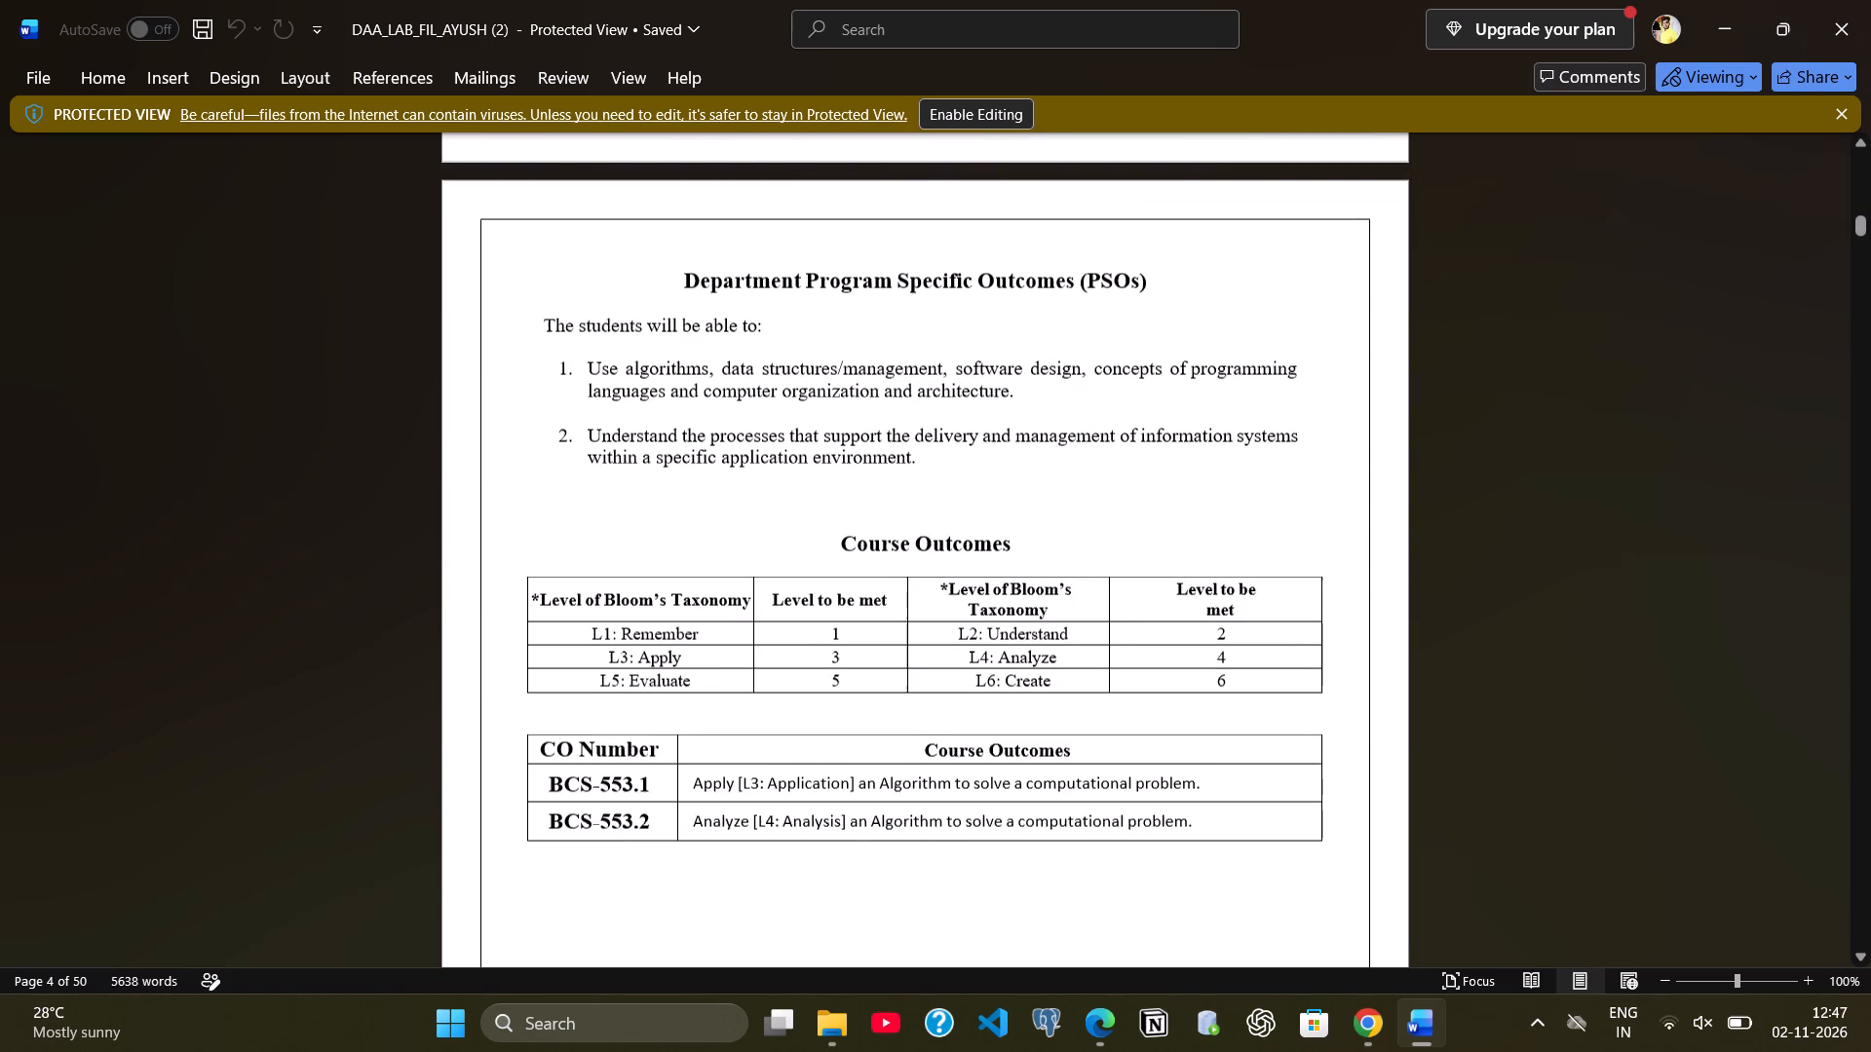
pyautogui.scroll(-6, 1278, 625)
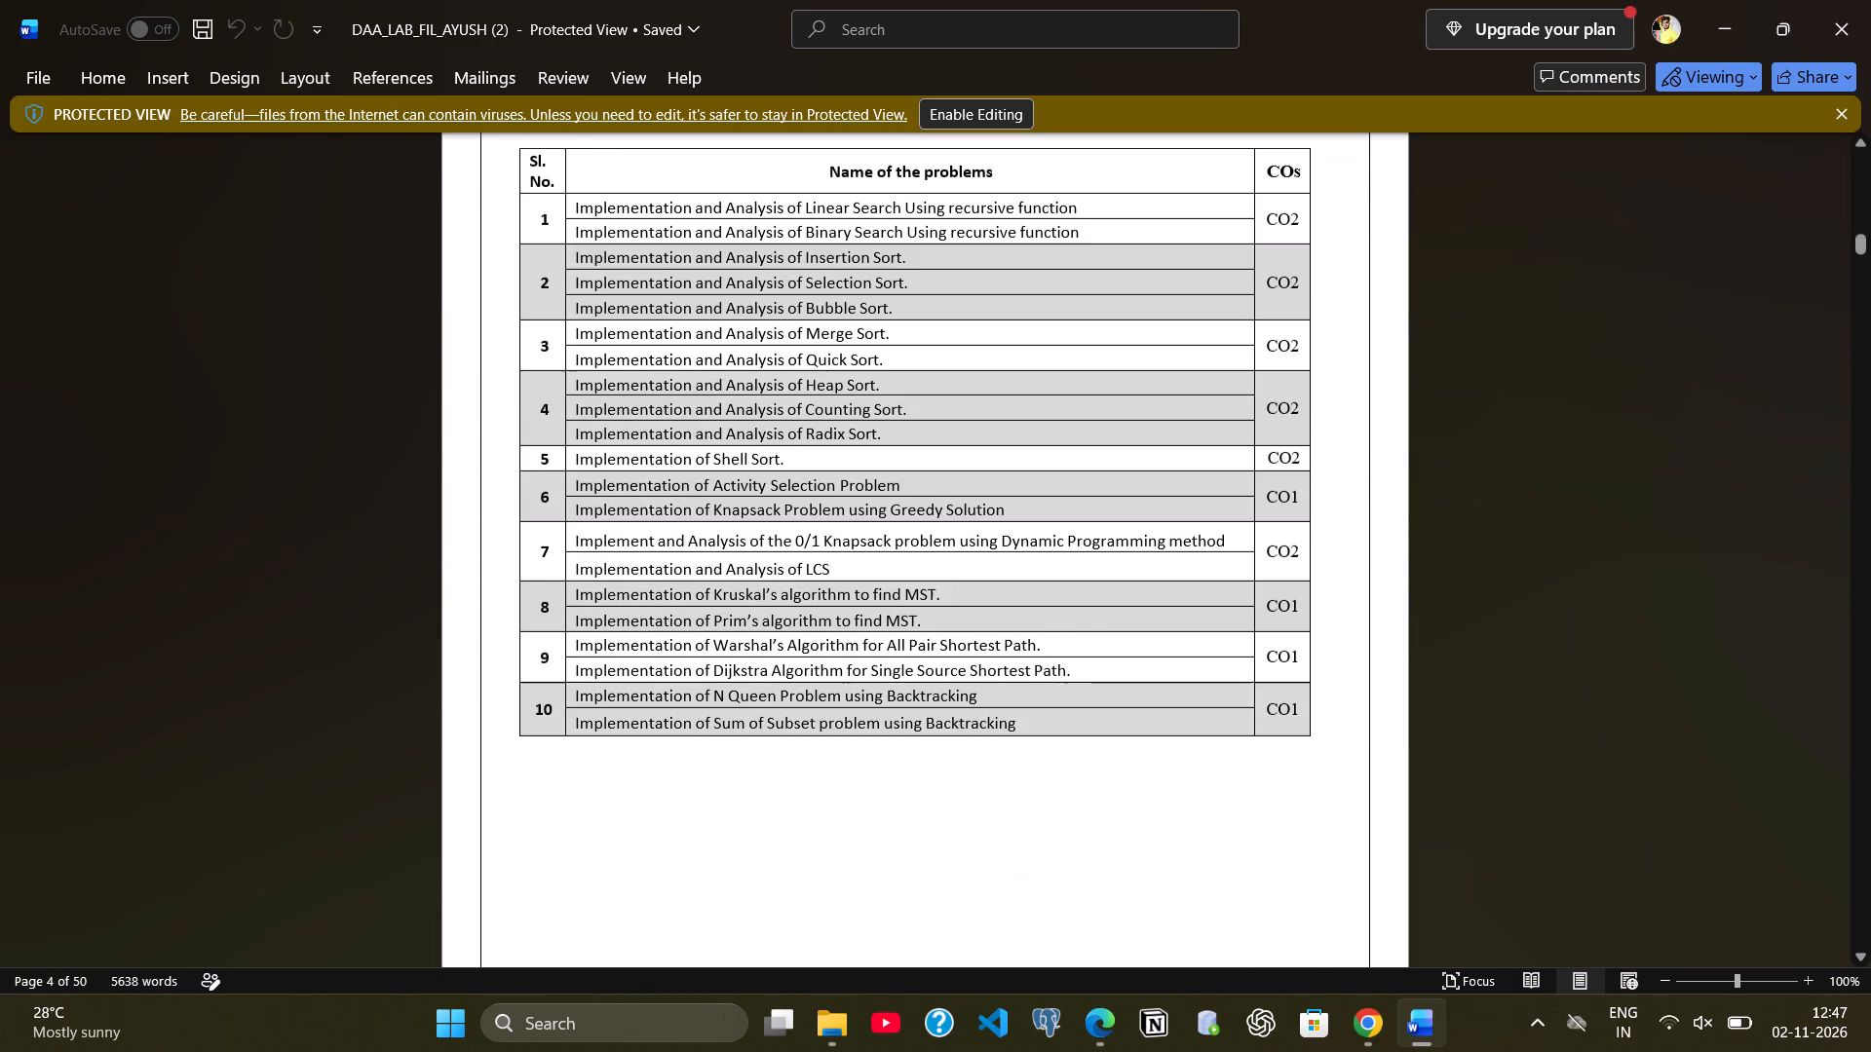
pyautogui.scroll(-4, 1278, 625)
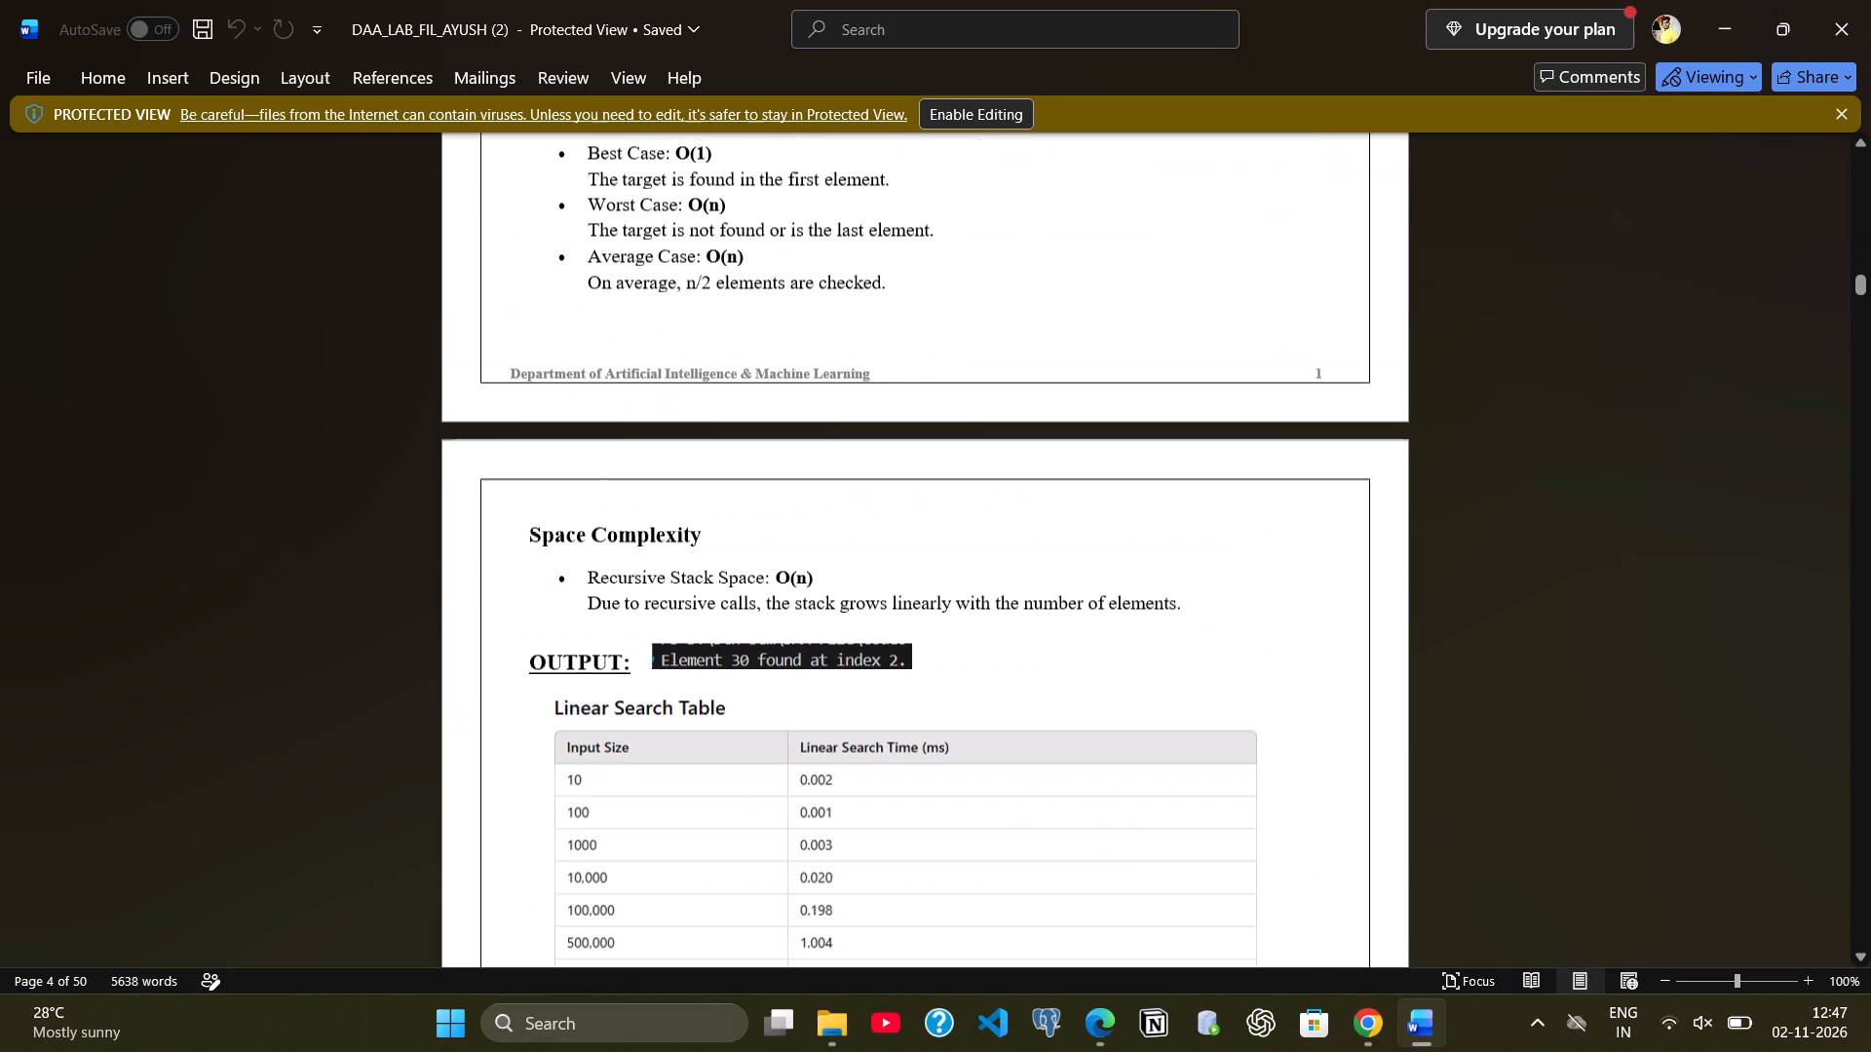
pyautogui.scroll(-6, 1278, 625)
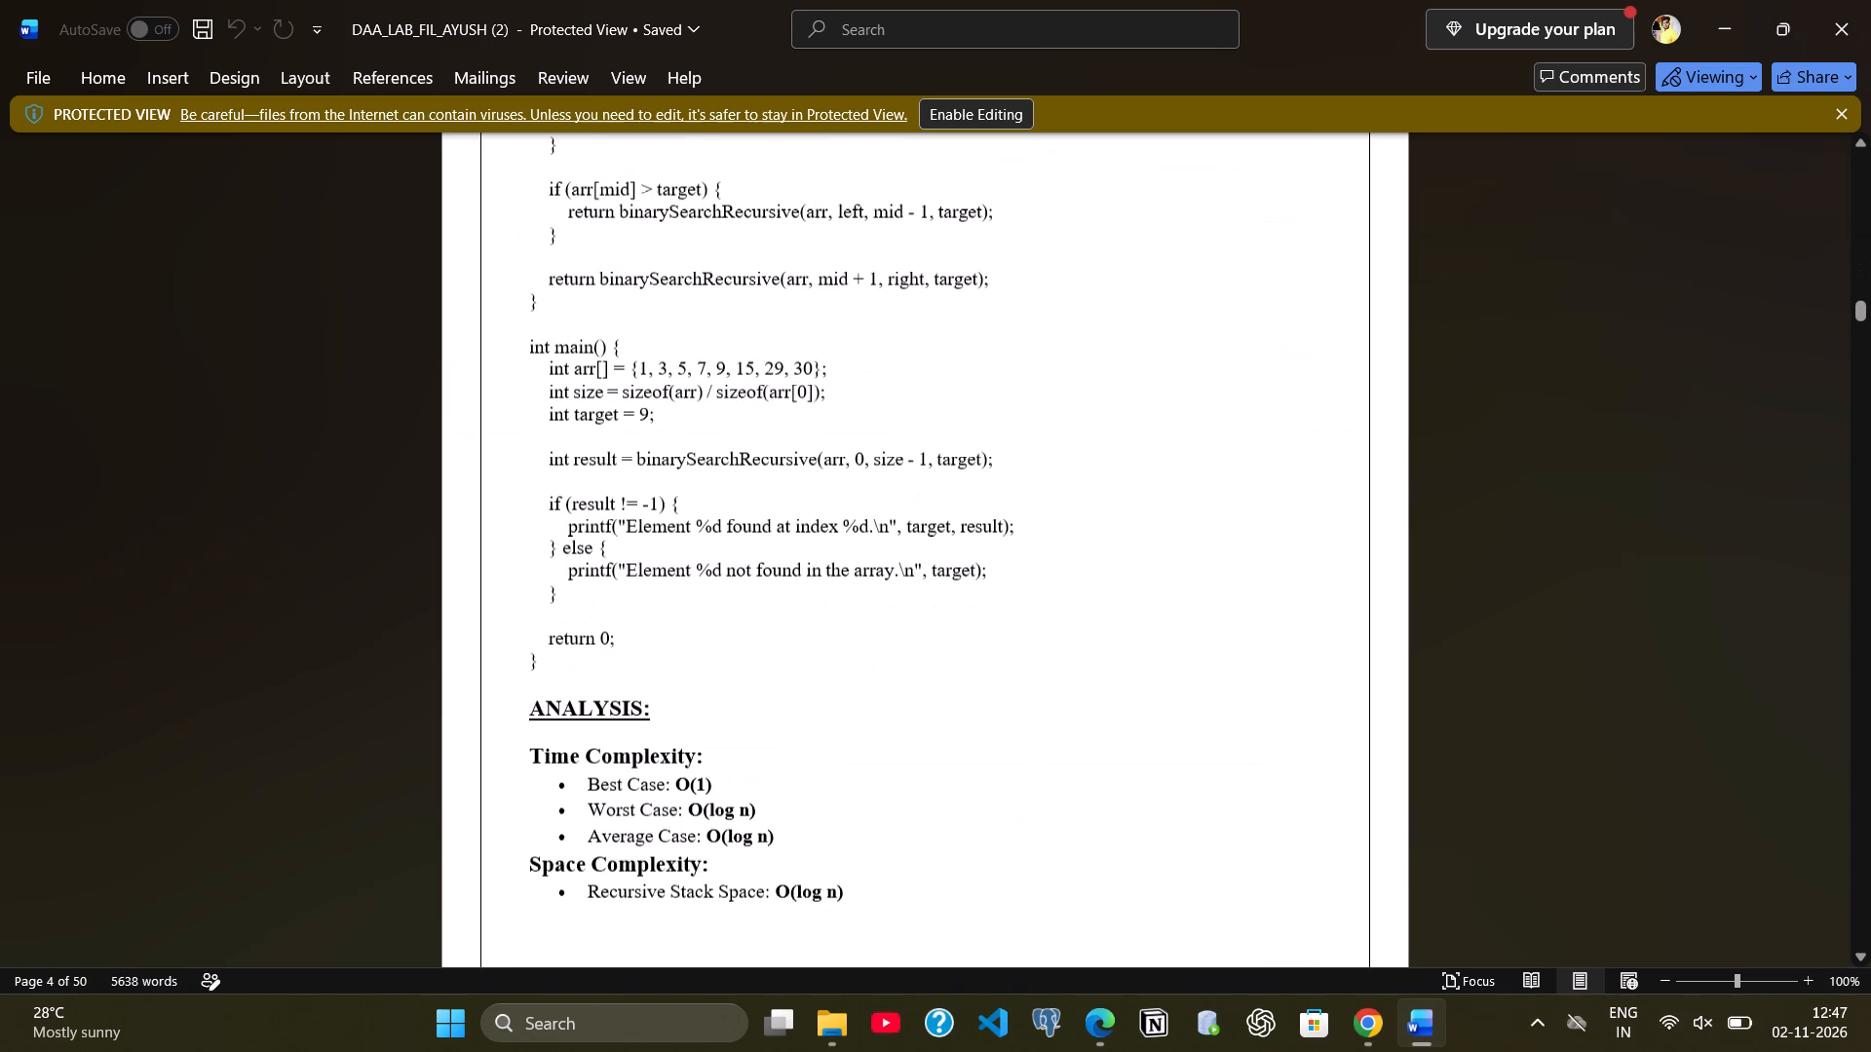
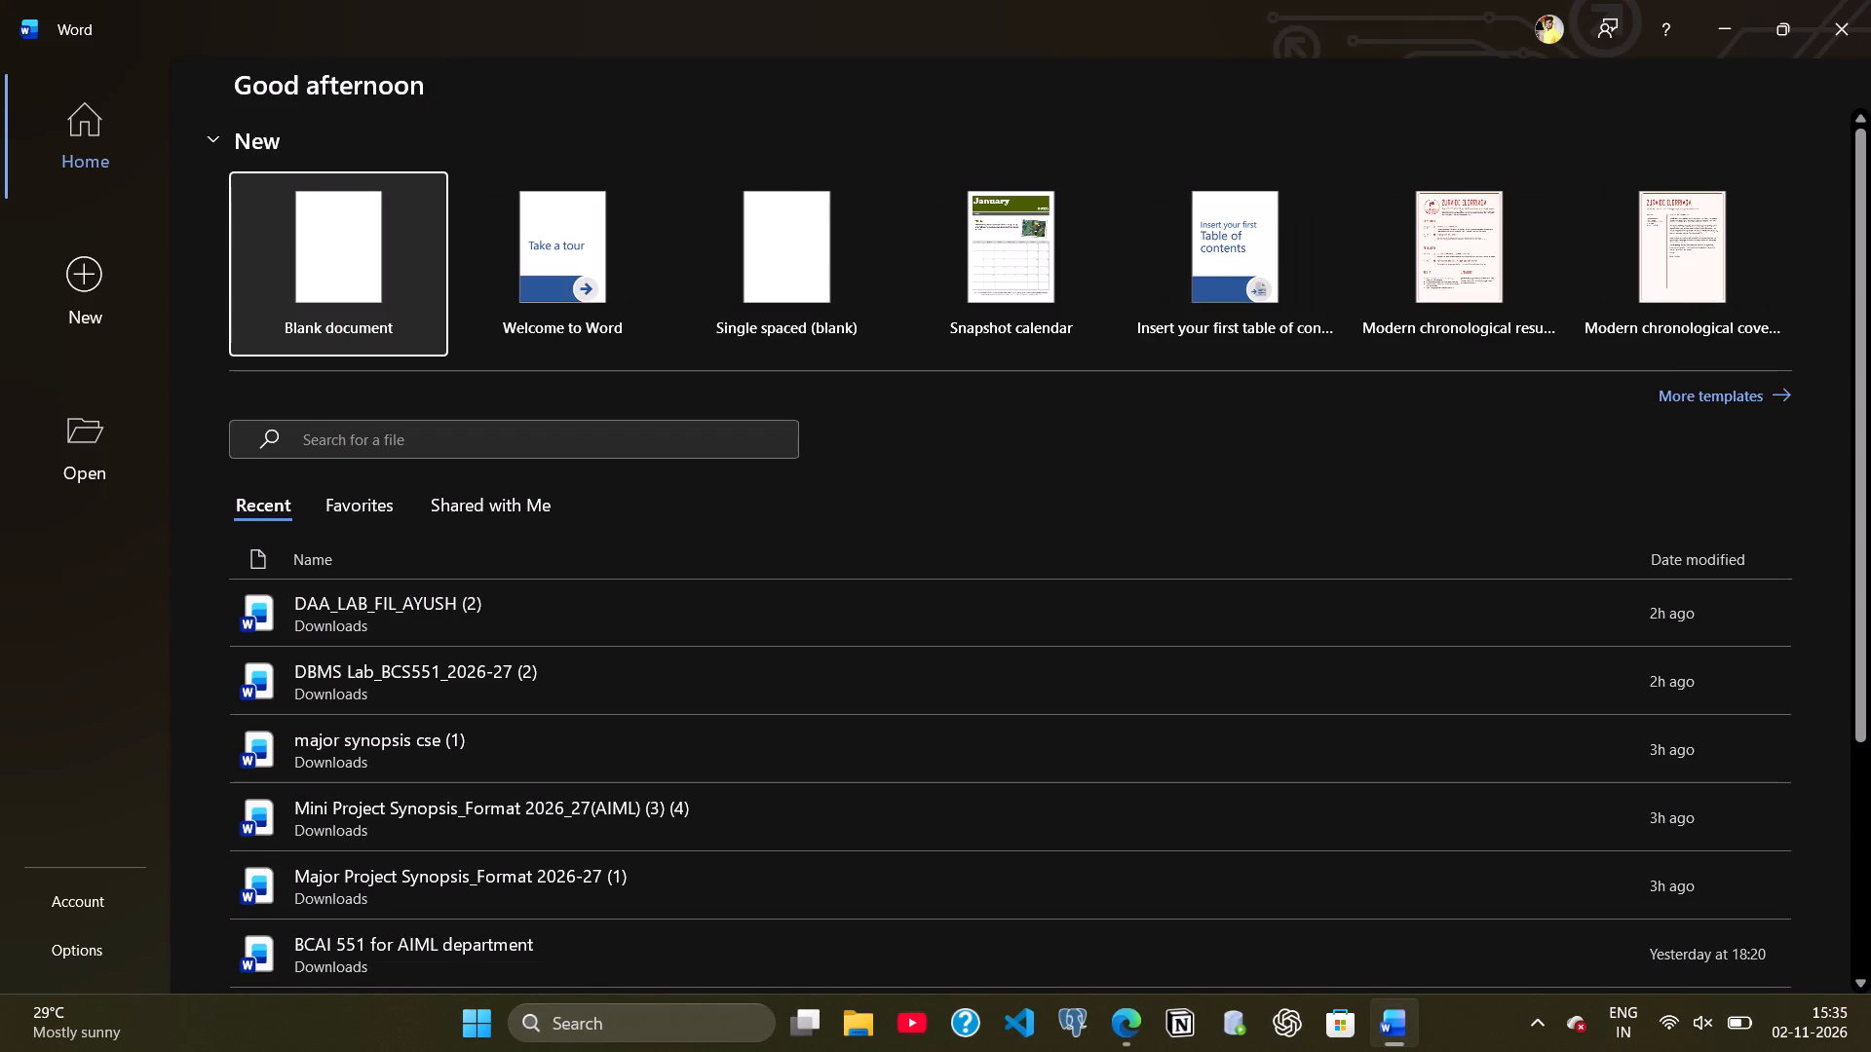
# Open the recent DAA lab file in Word and enable printing for it to load its print preview.
pyautogui.click(540, 596)
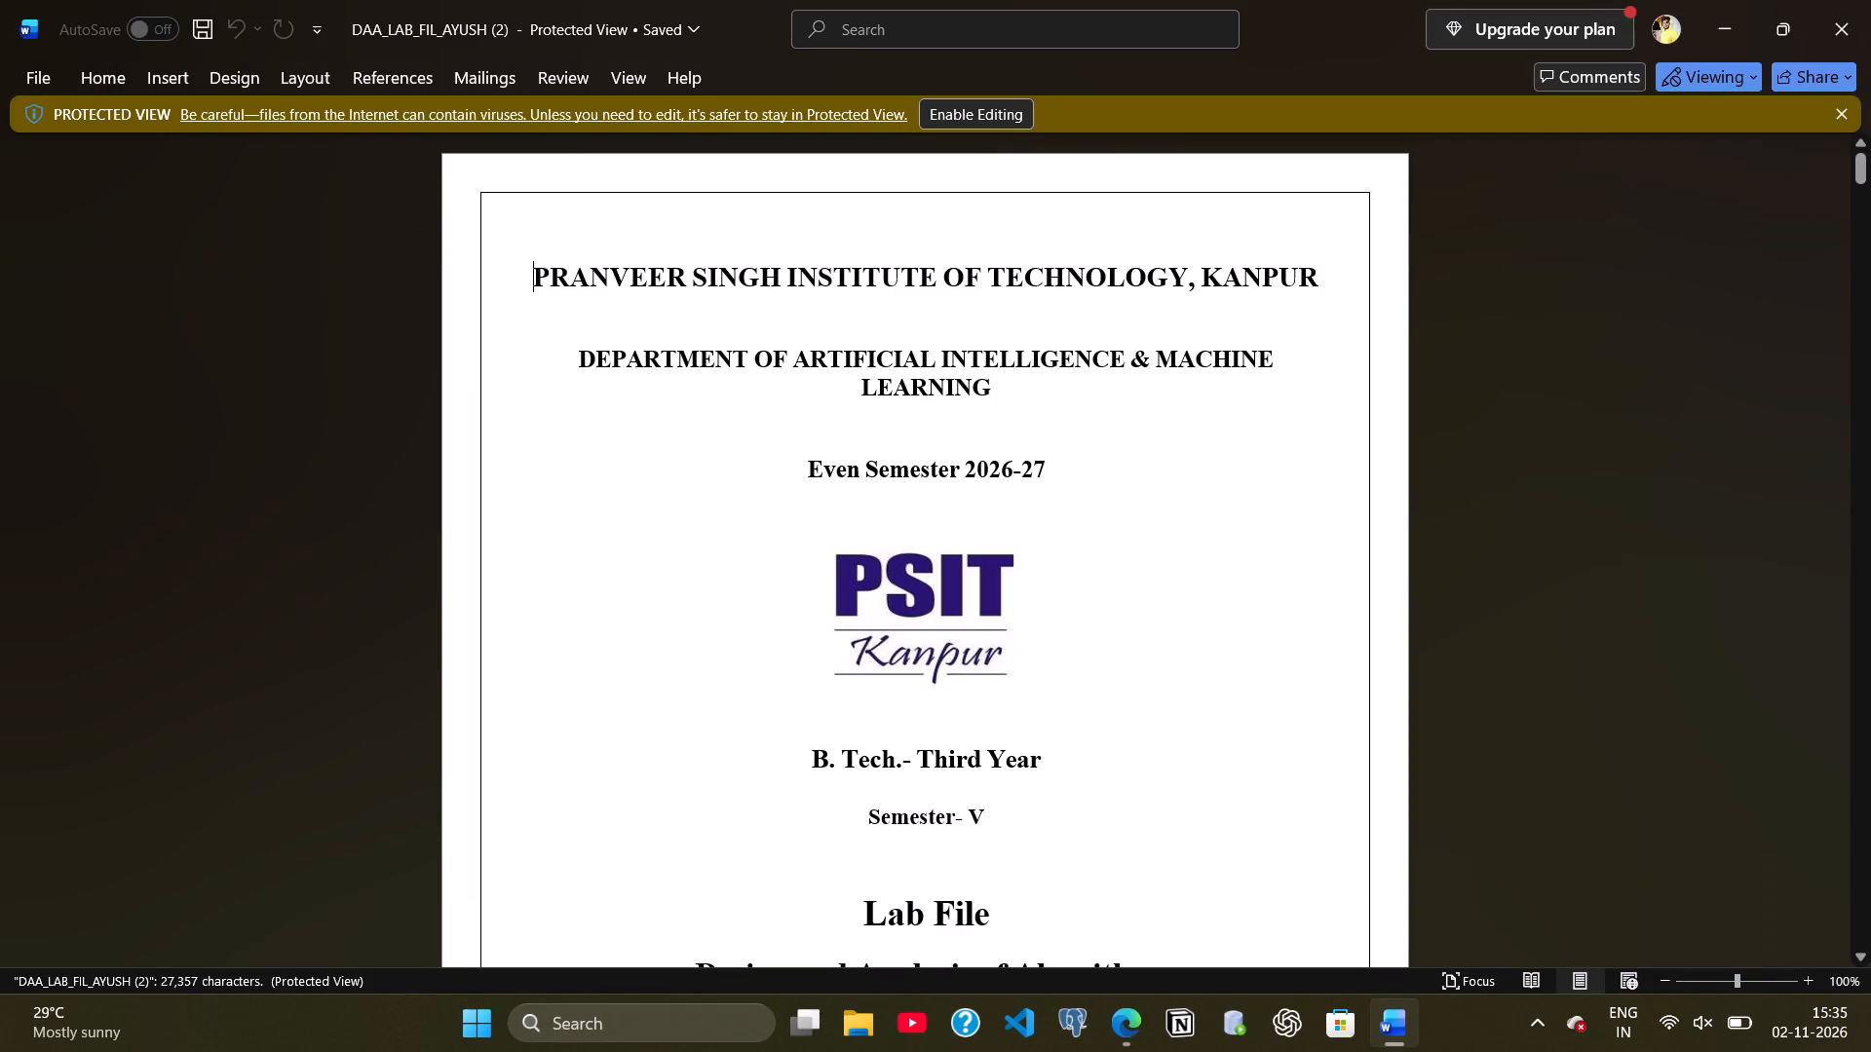
pyautogui.hotkey('ctrl', 'p')
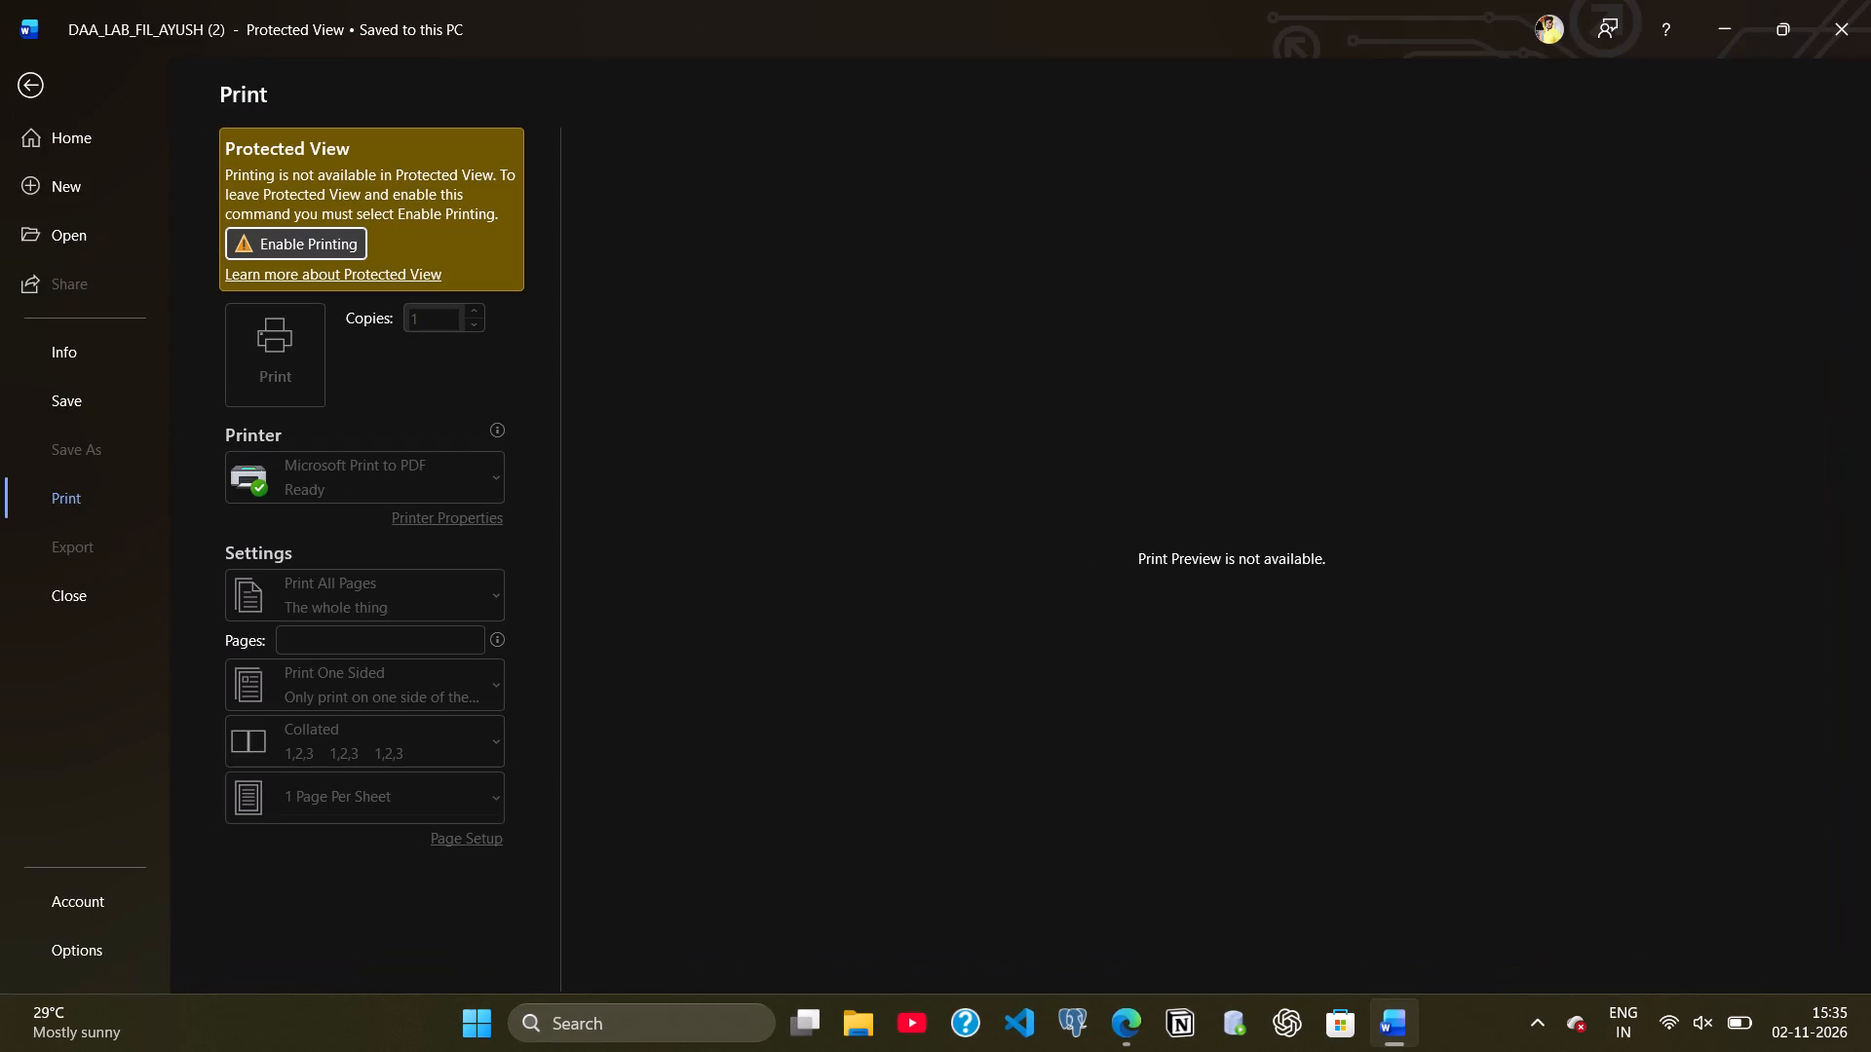
pyautogui.scroll(2, 1033, 649)
pyautogui.click(327, 247)
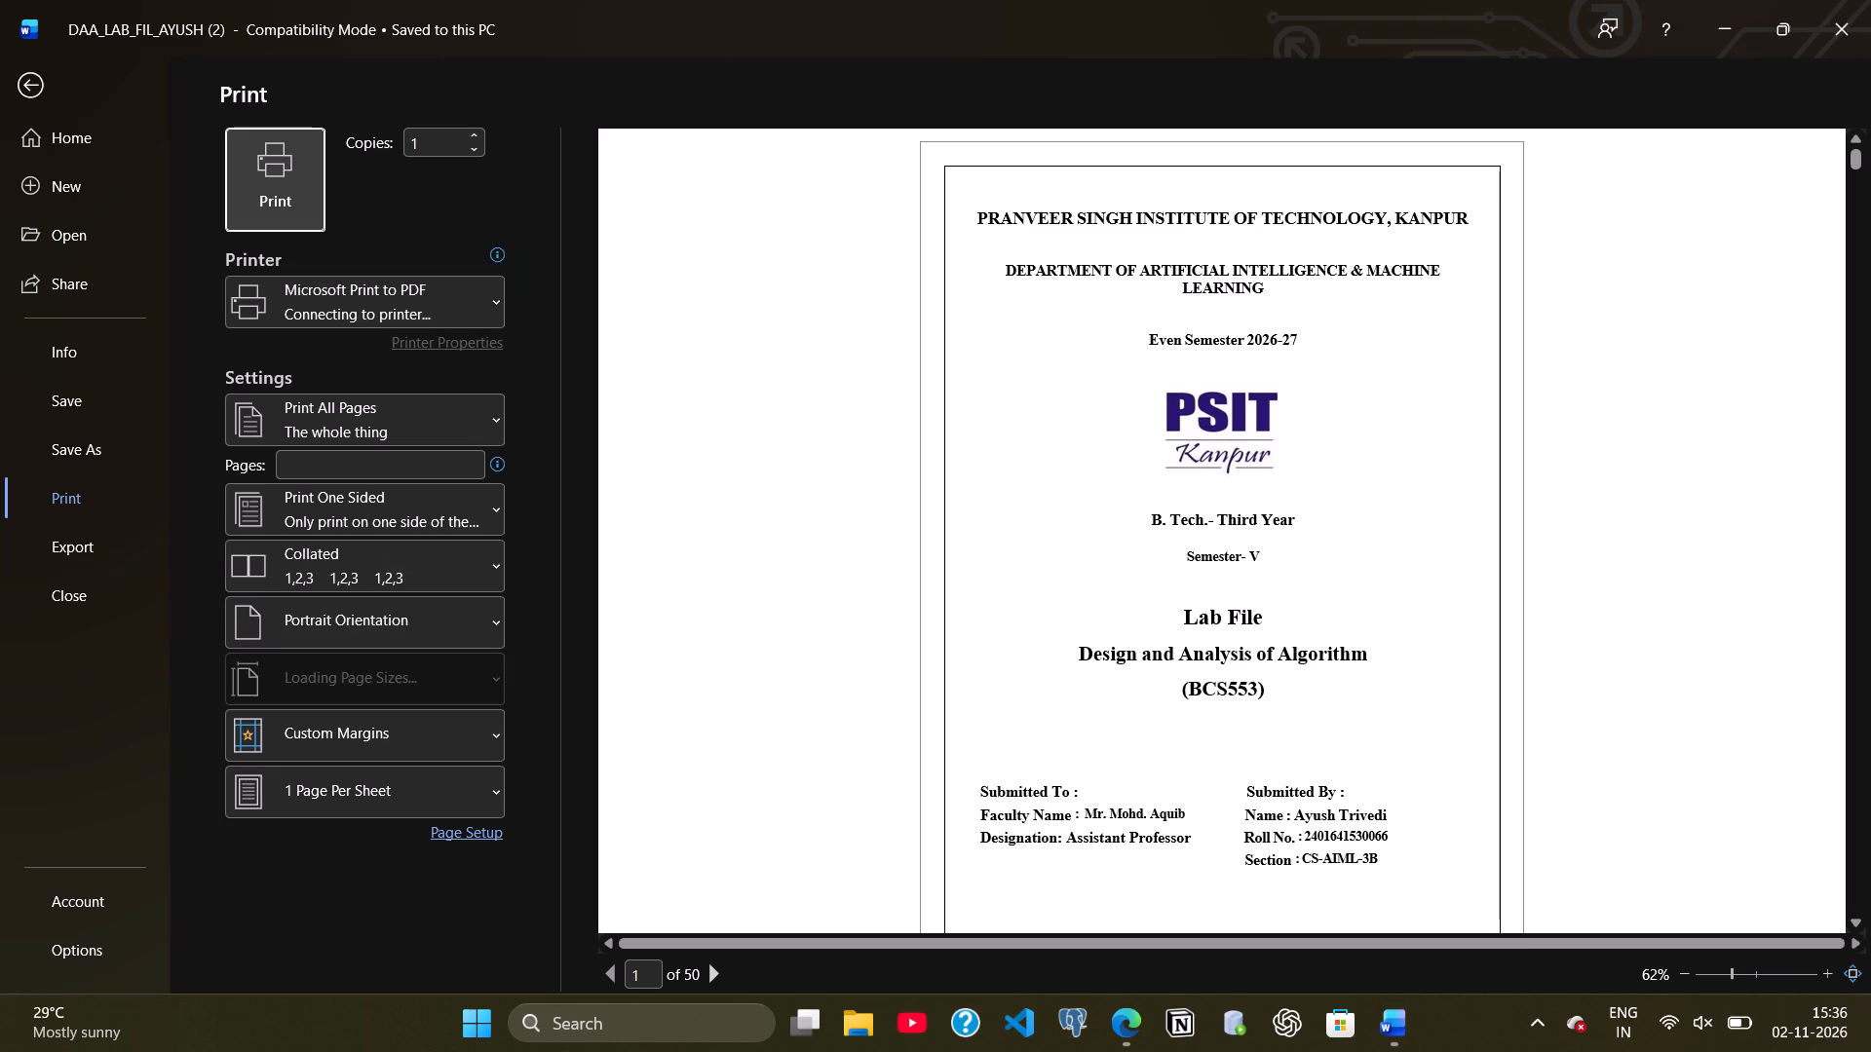
# Look through the first pages of the DAA lab file's print preview, return to the document and close it.
pyautogui.scroll(-10, 1247, 509)
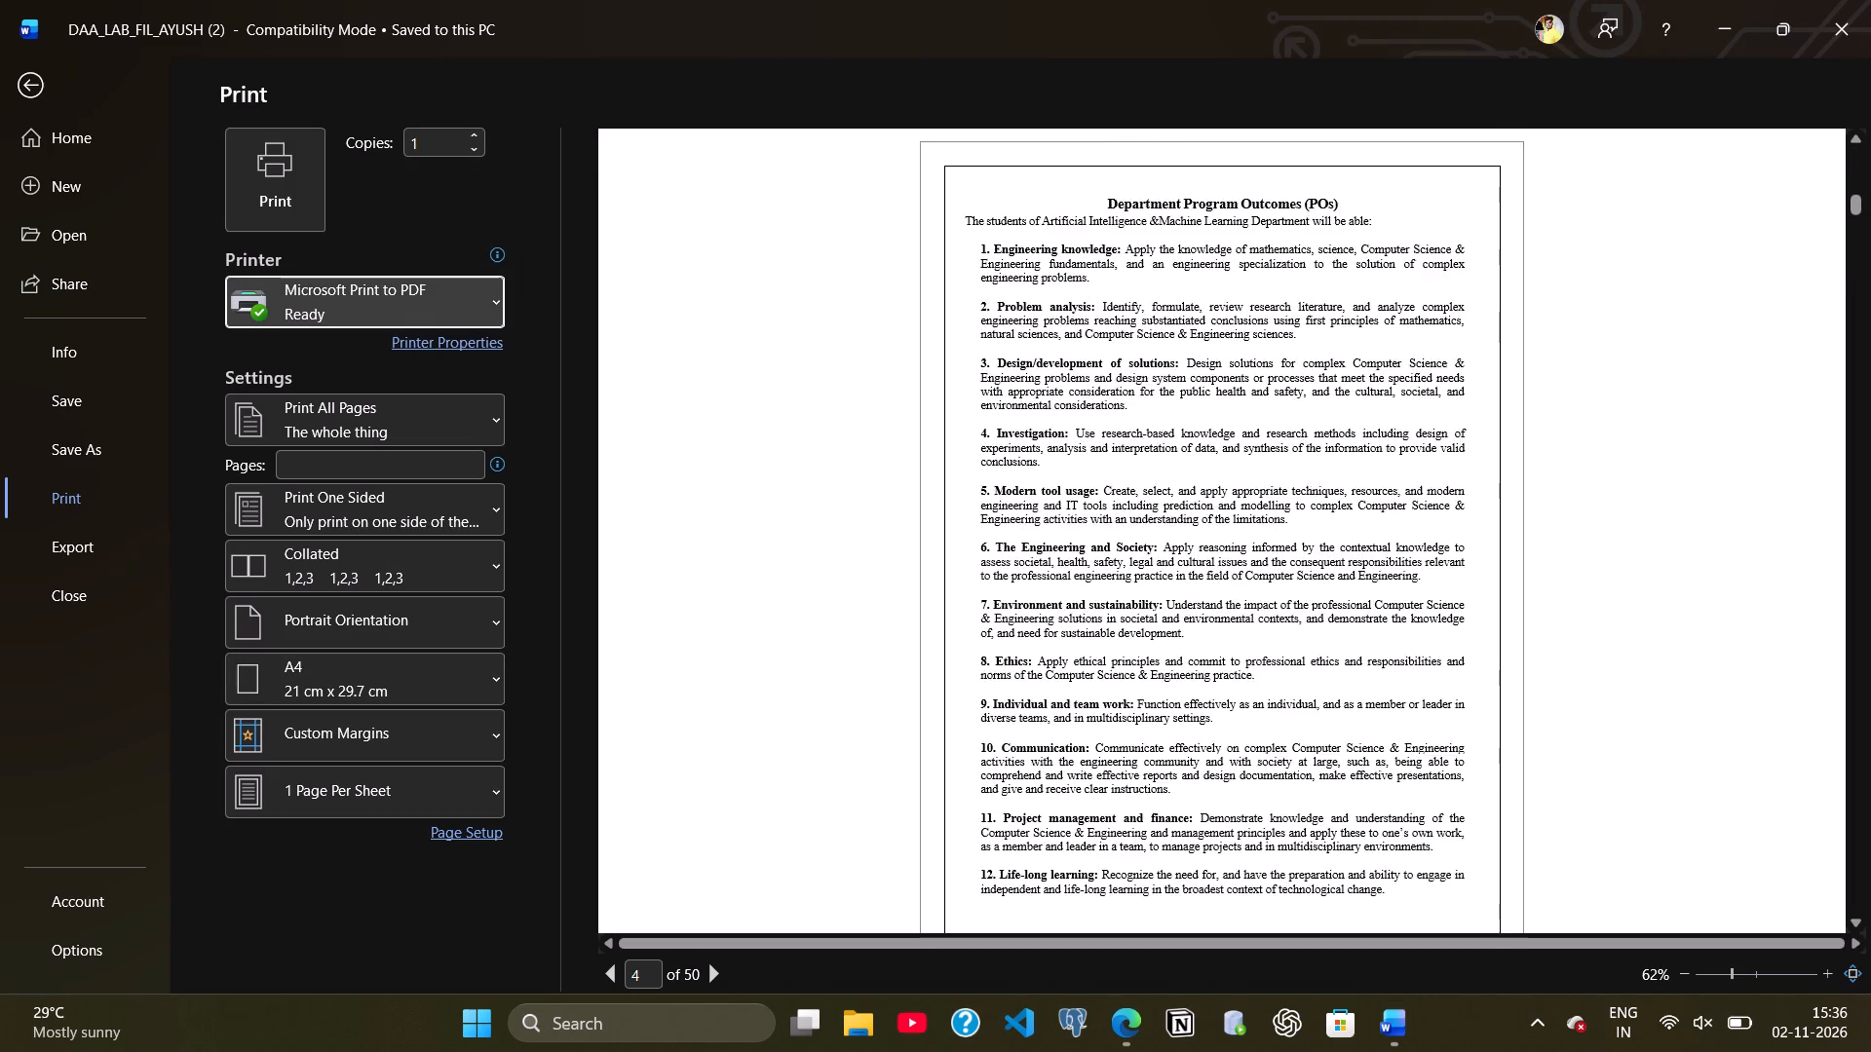
pyautogui.scroll(-2, 1247, 509)
pyautogui.scroll(13, 1247, 509)
pyautogui.scroll(12, 1247, 509)
pyautogui.scroll(19, 1247, 509)
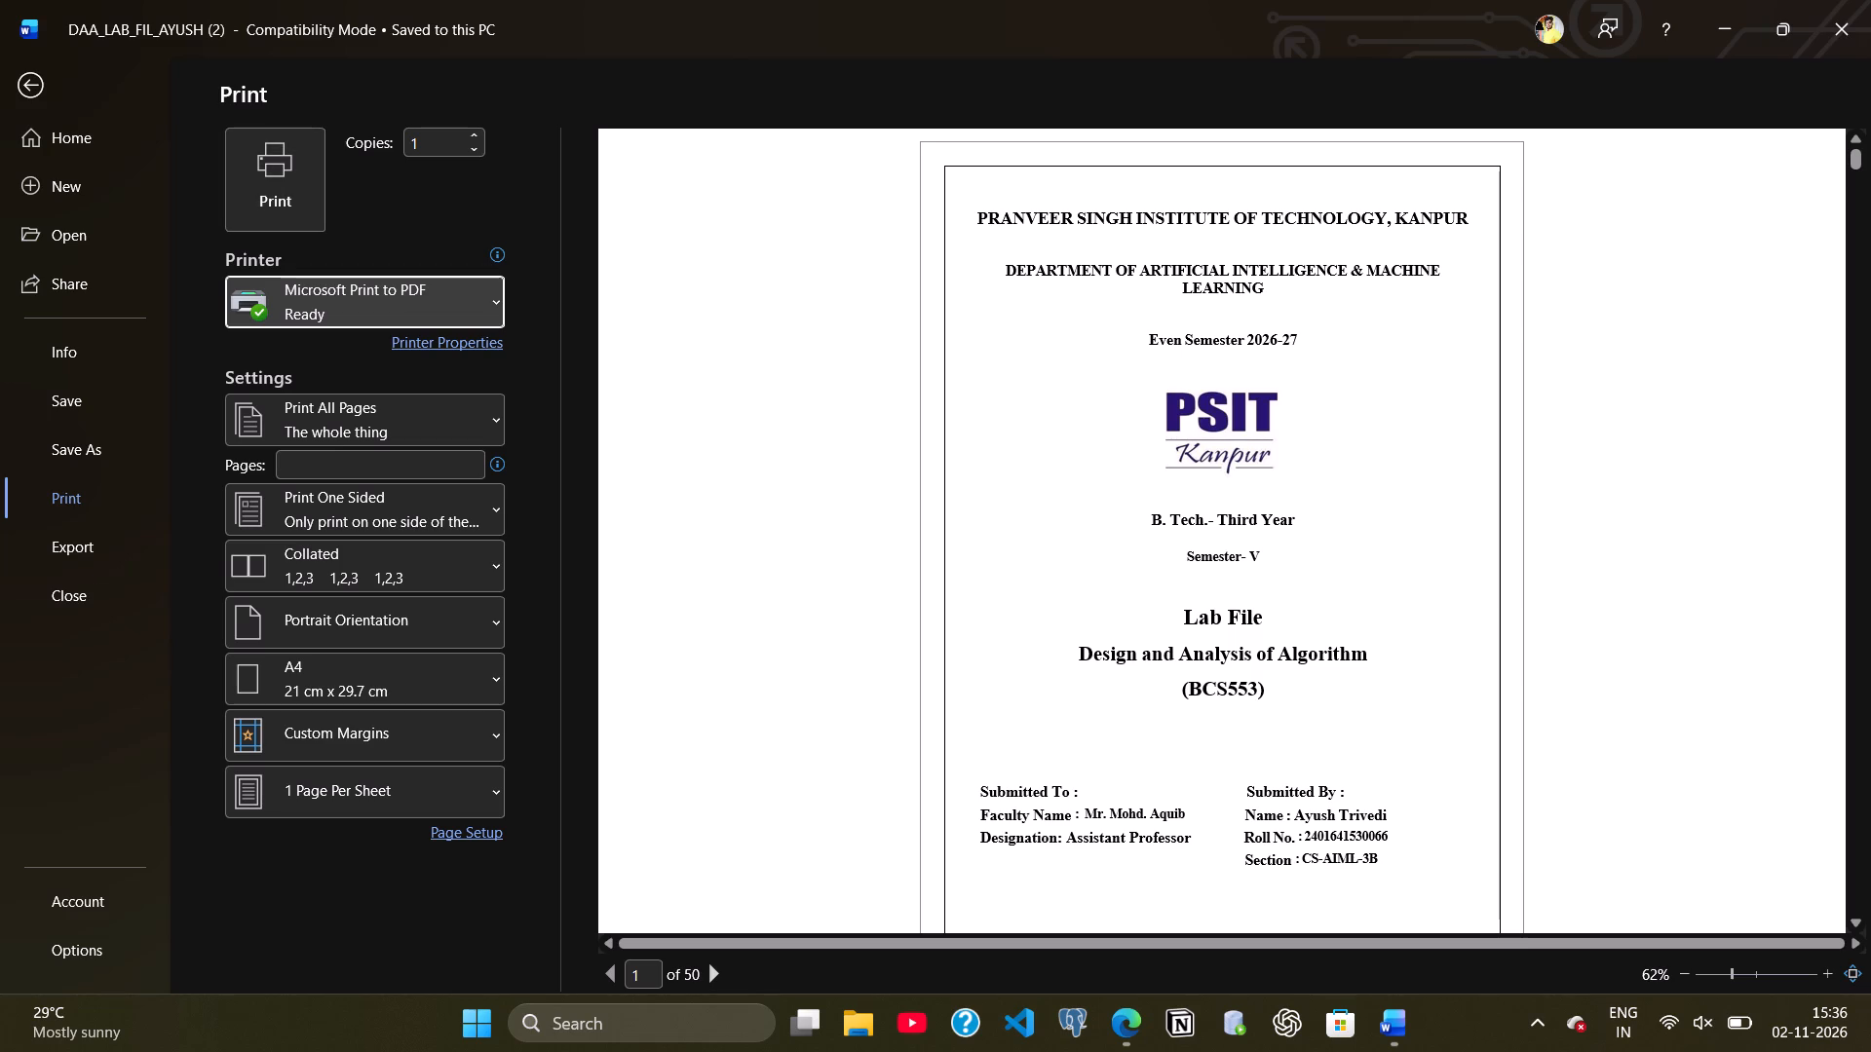
pyautogui.click(27, 91)
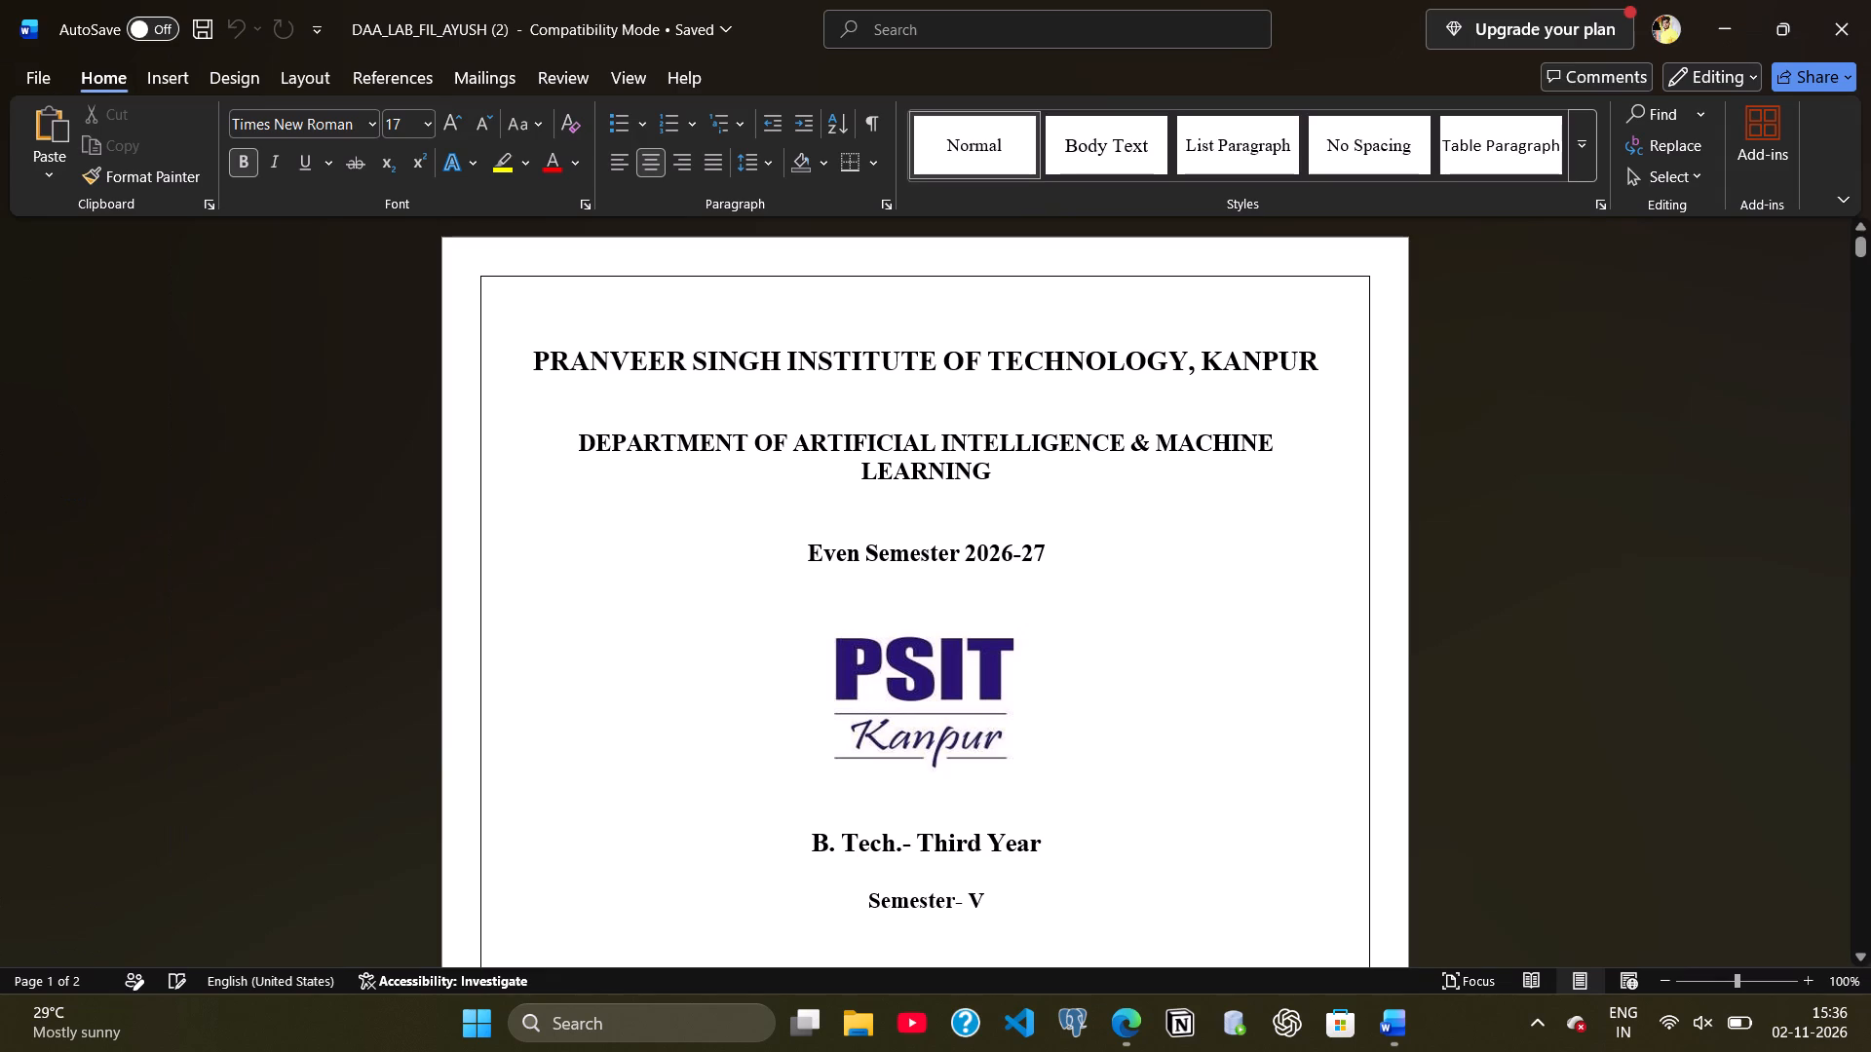
pyautogui.click(1846, 8)
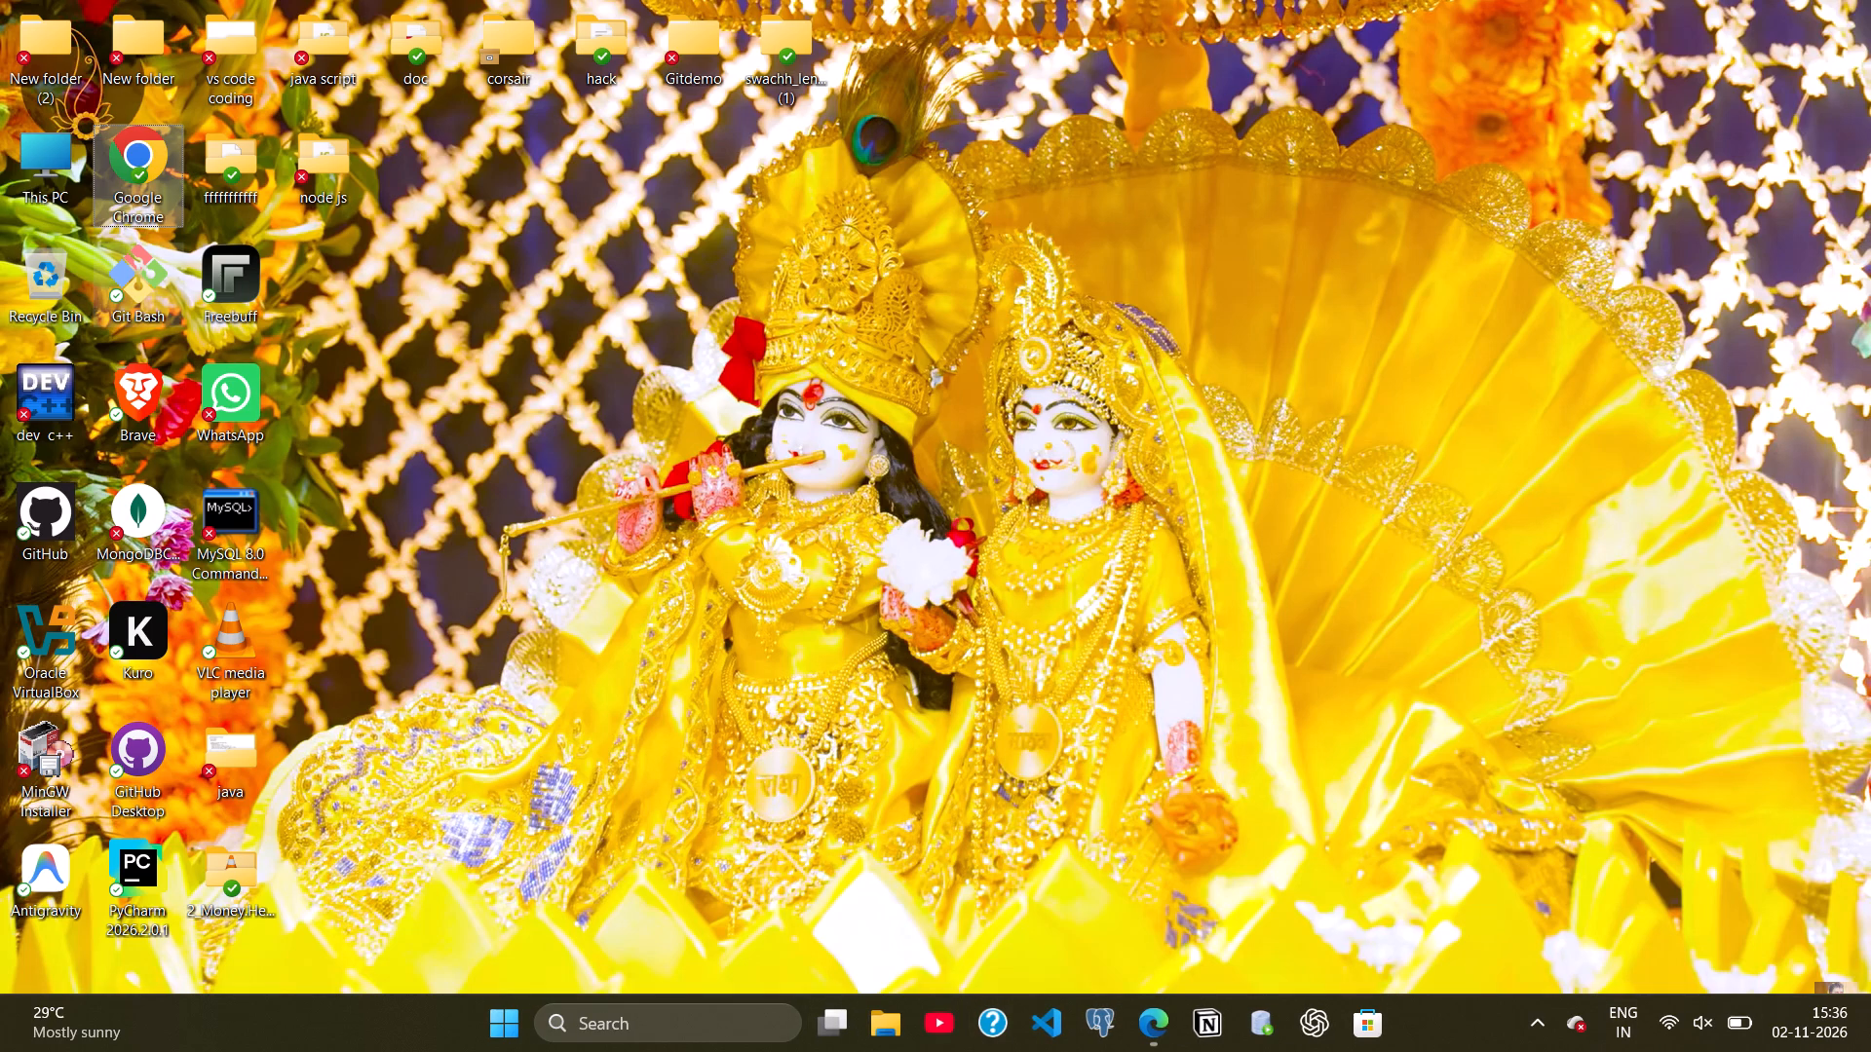
# Launch Google Chrome and close the Edge window holding the major synopsis PDF.
pyautogui.doubleClick(122, 161)
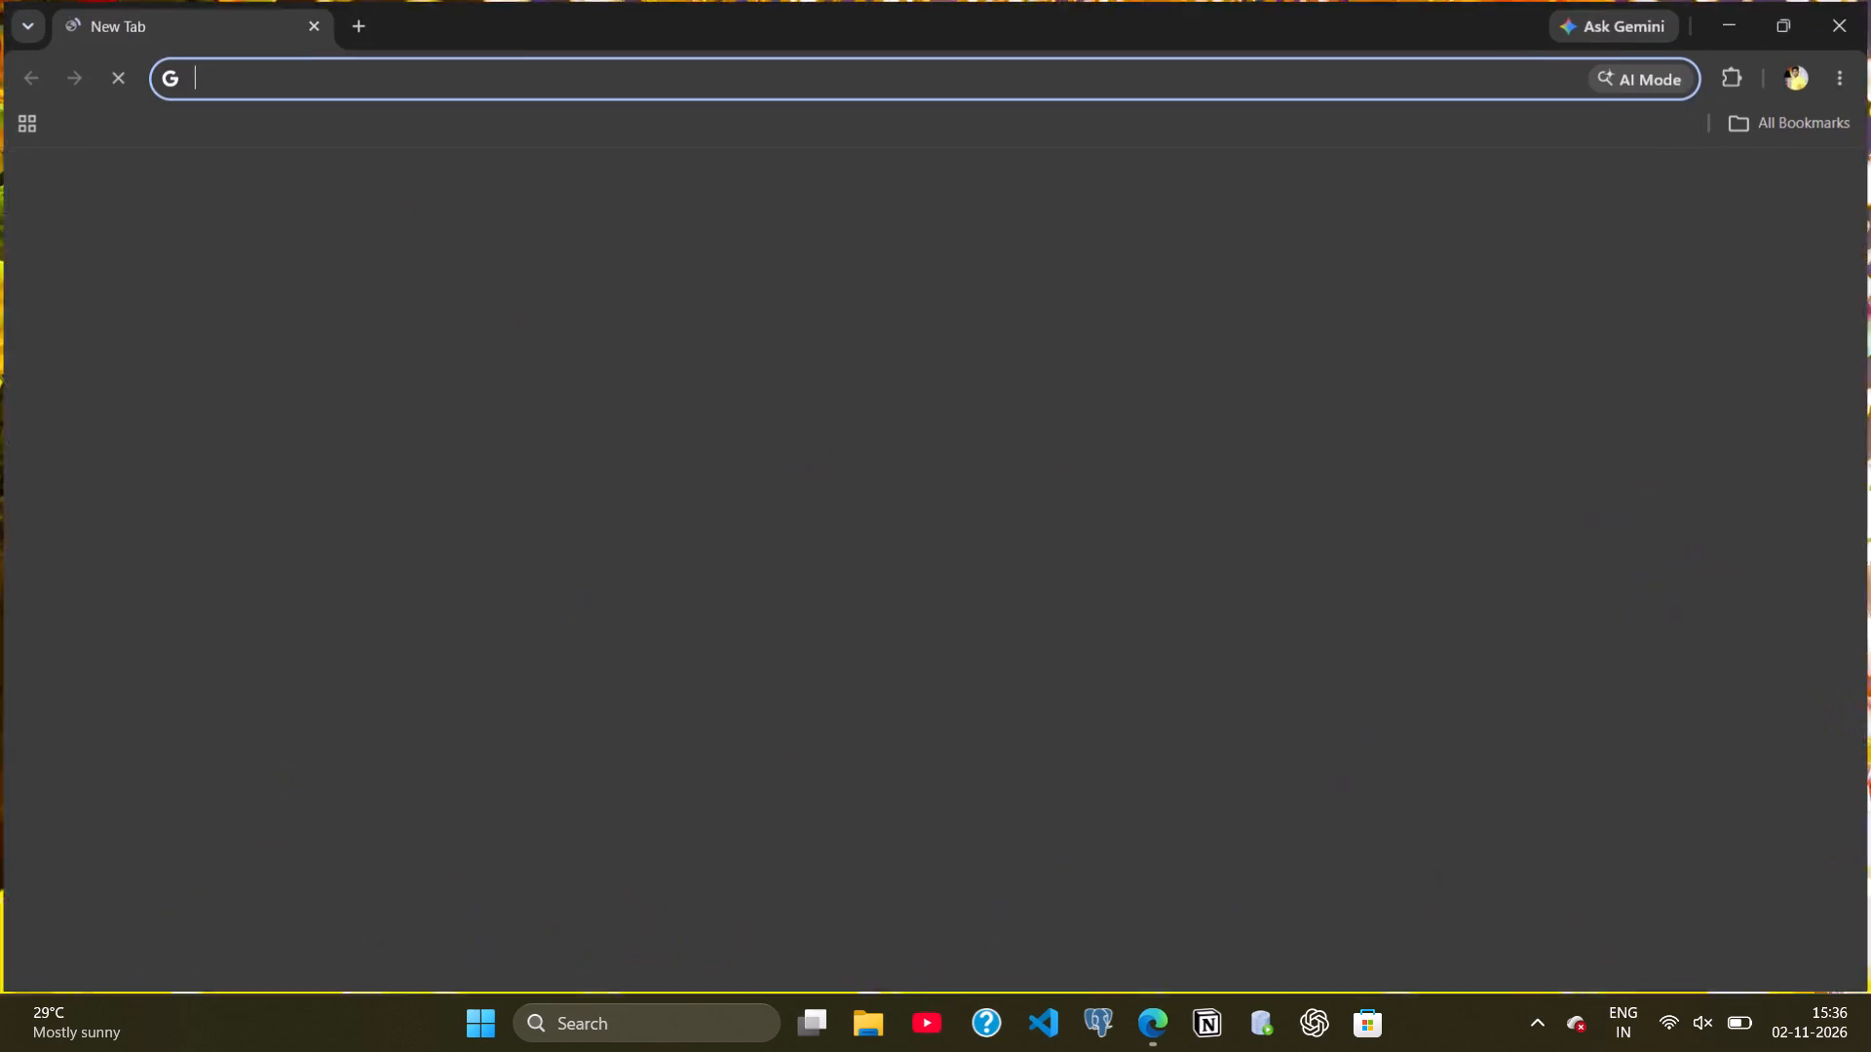
pyautogui.click(1130, 1025)
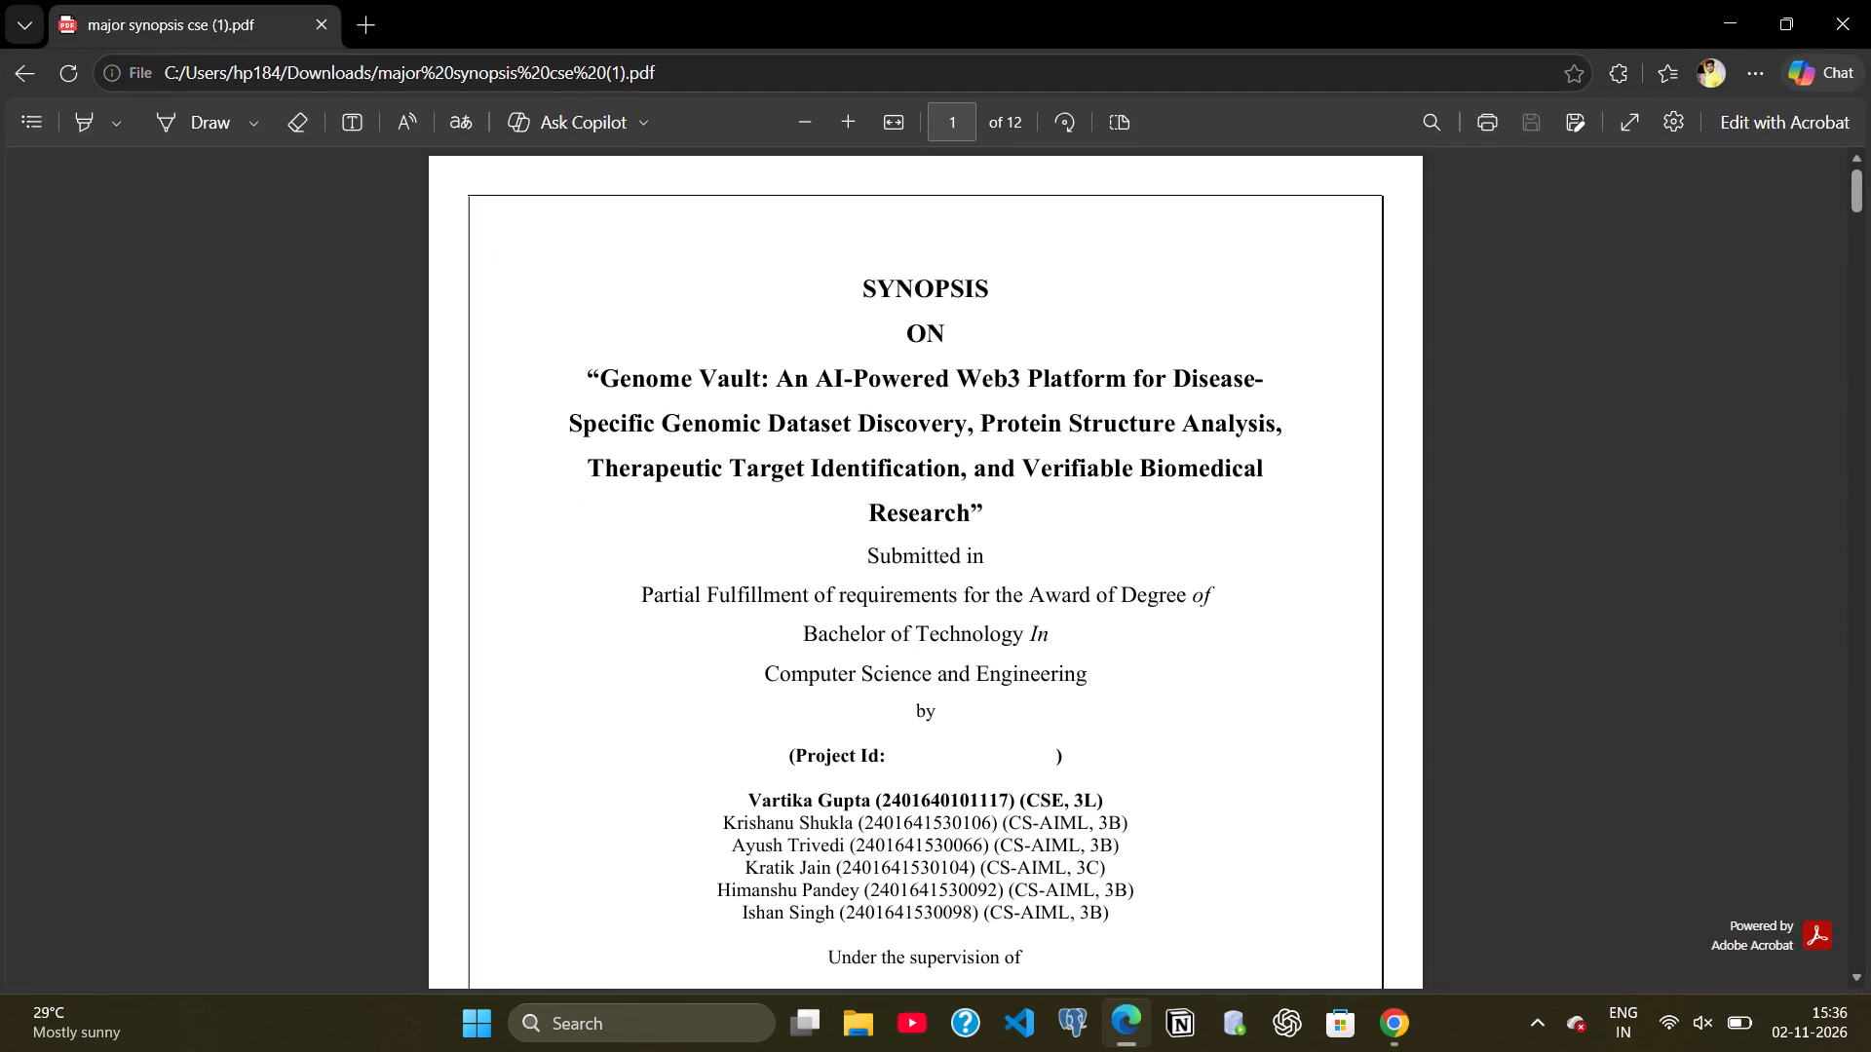
pyautogui.click(1866, 23)
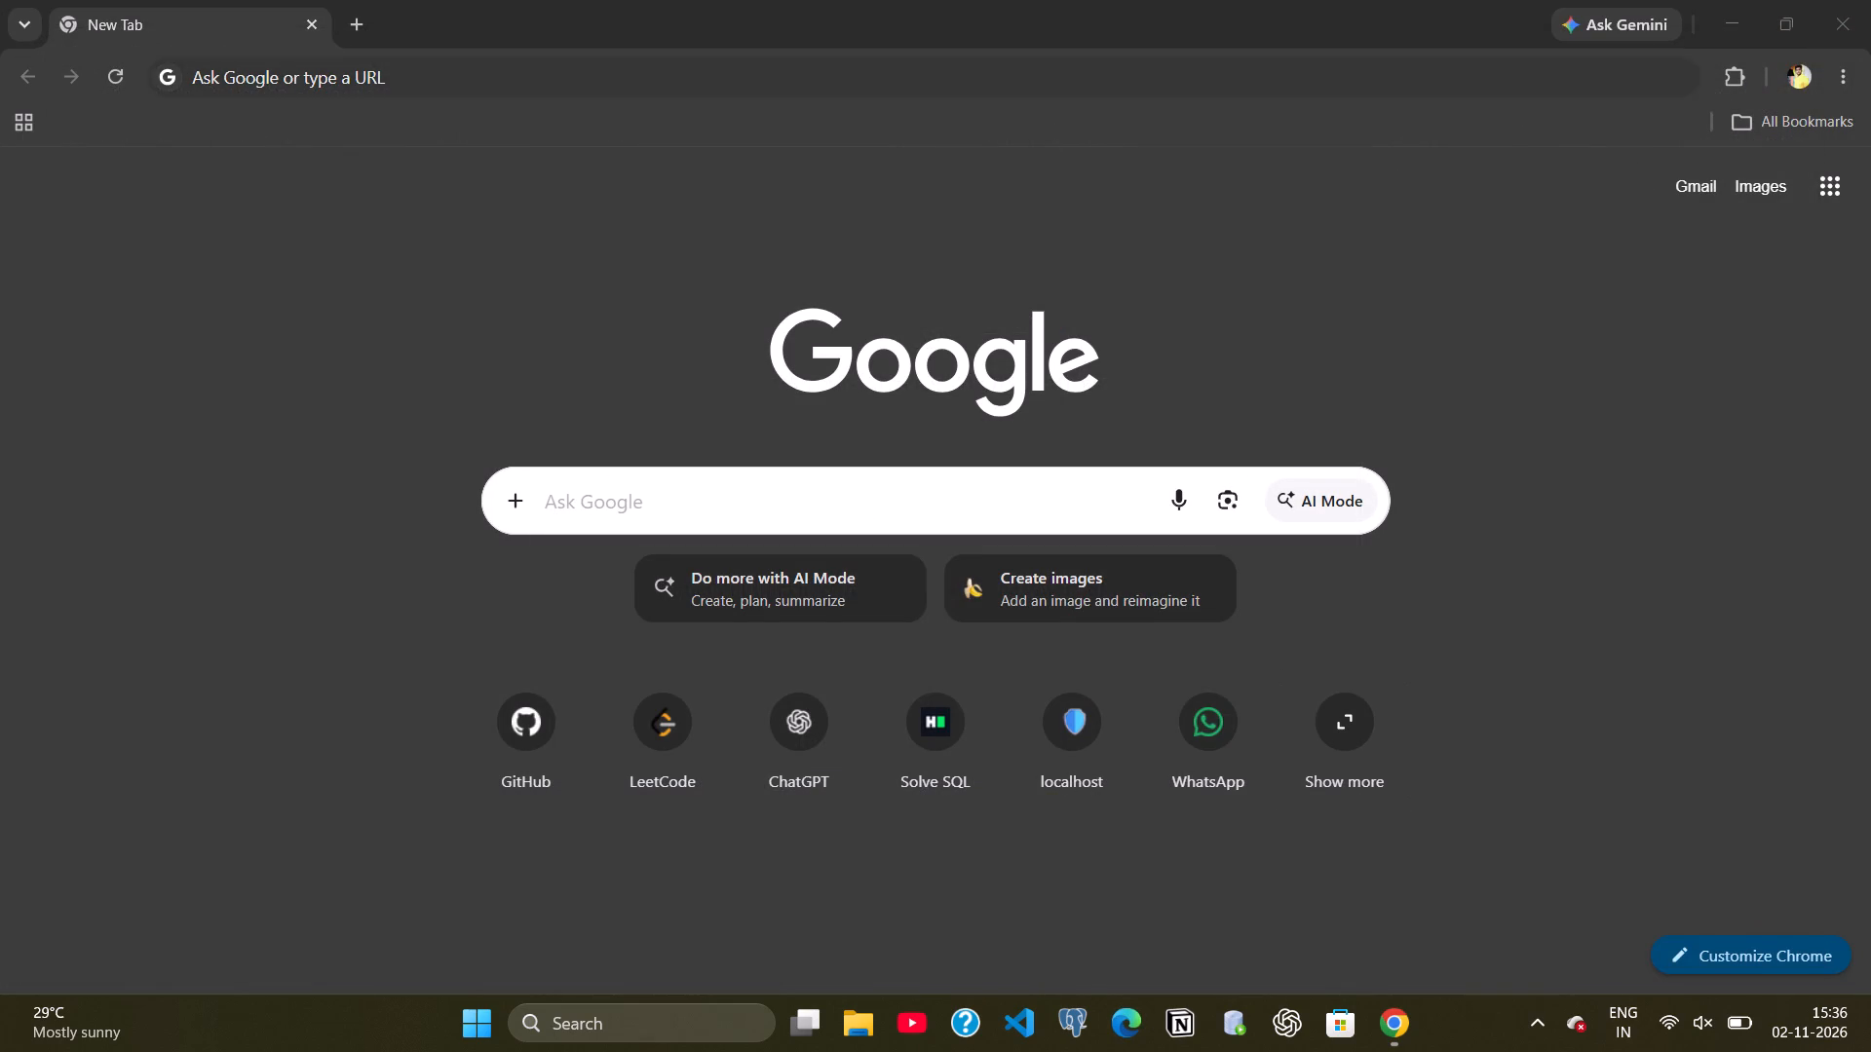
# Search Google for whatsapp web in Chrome, using the earlier search suggestion.
pyautogui.click(394, 60)
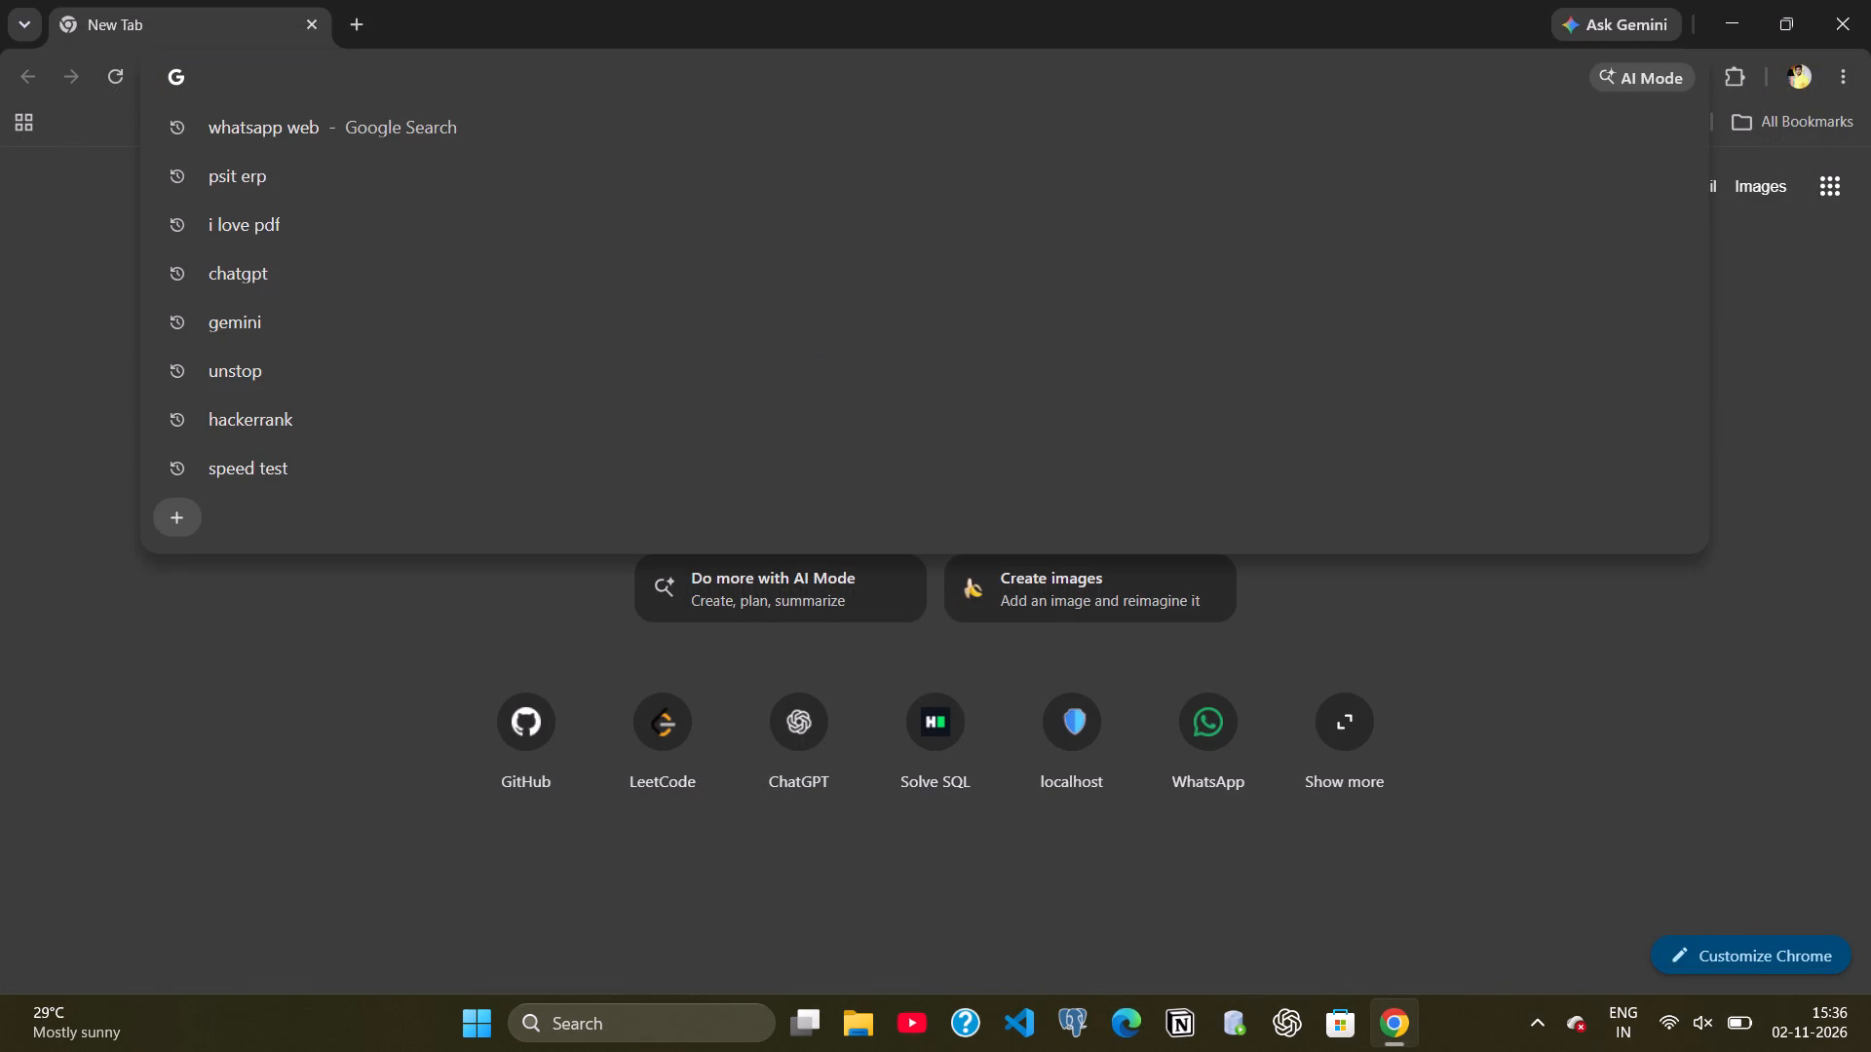
pyautogui.click(307, 137)
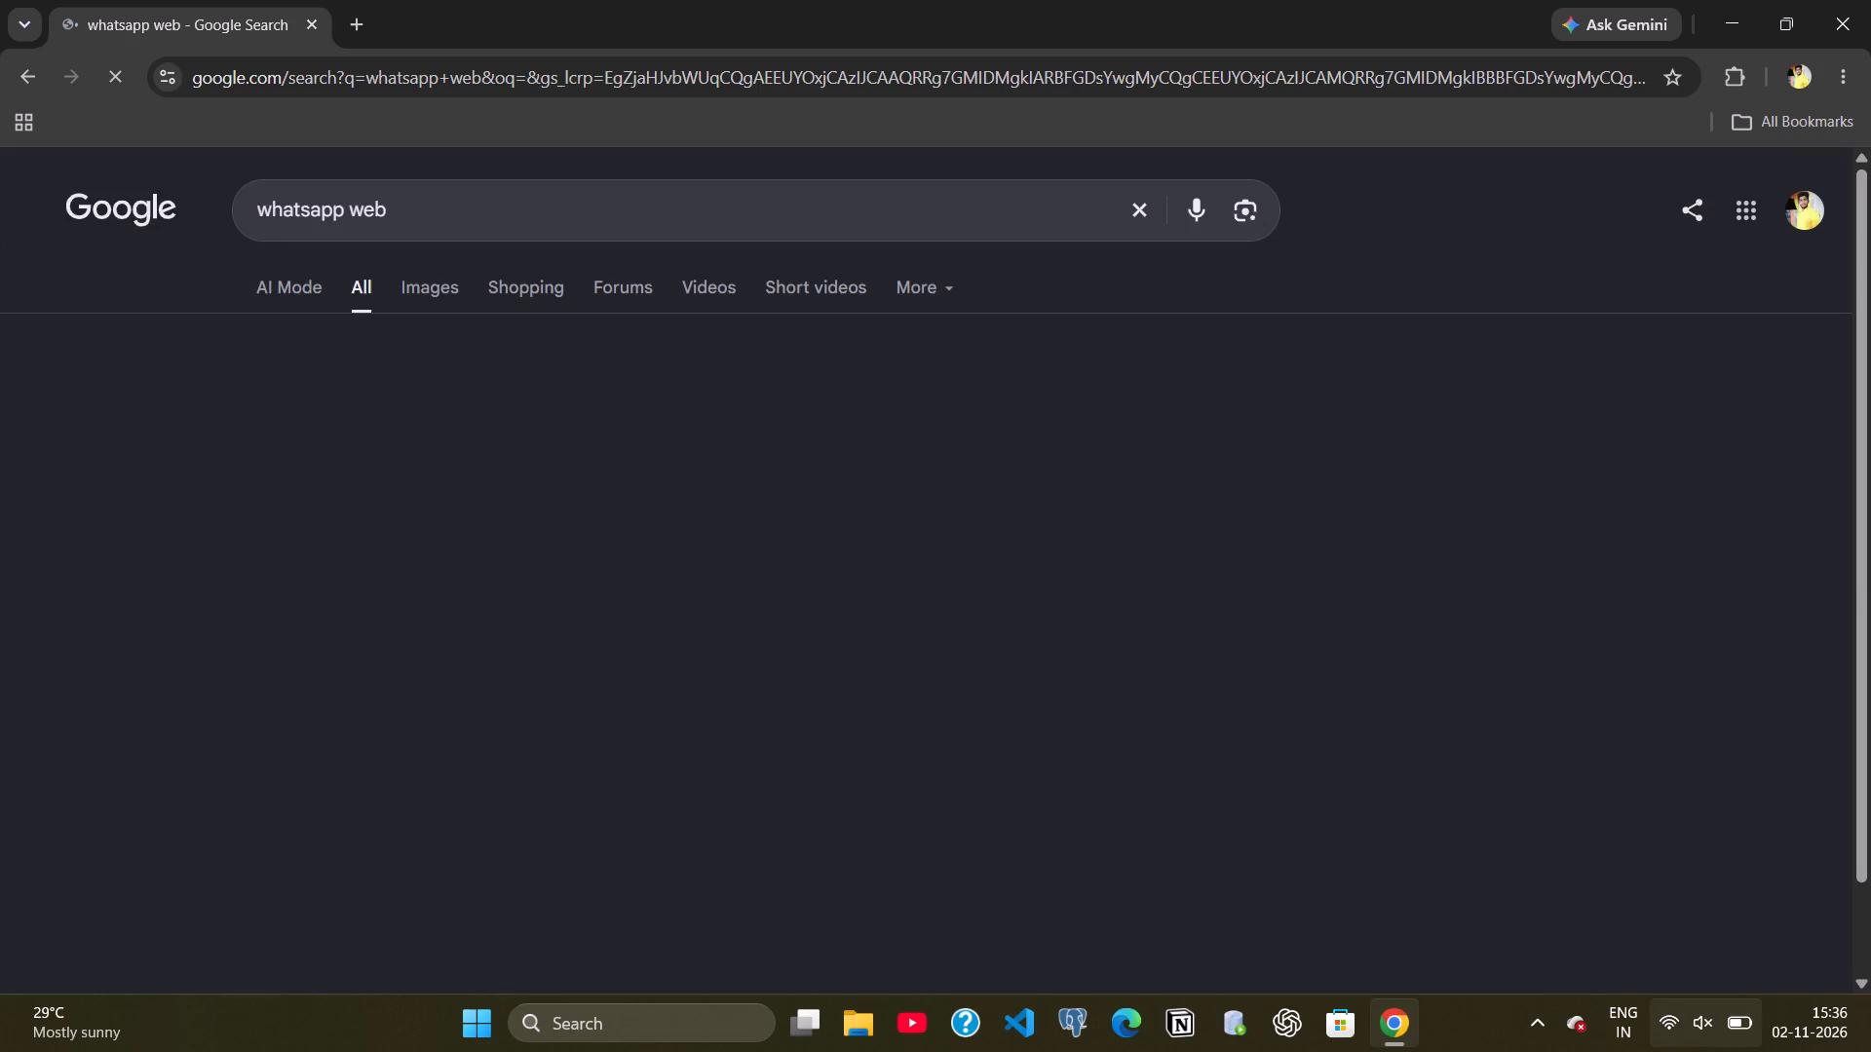
# Open the Windows quick settings.
pyautogui.click(1727, 1033)
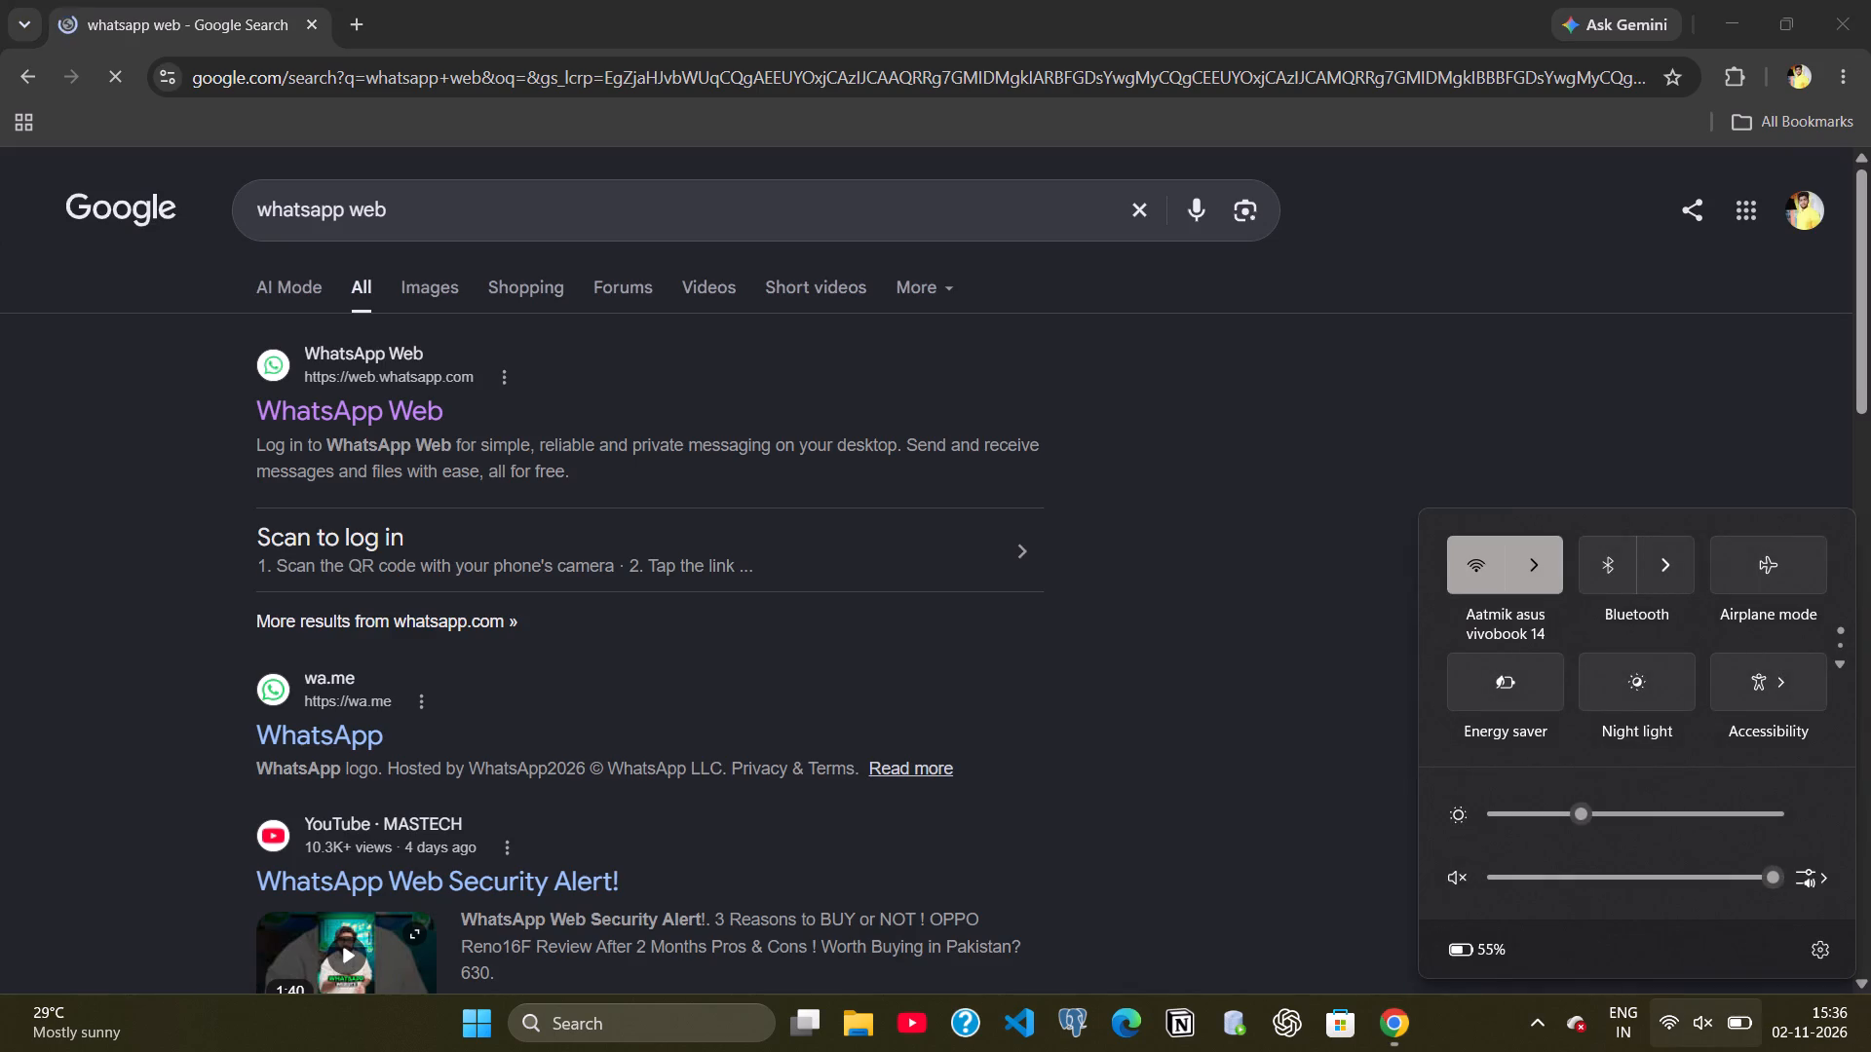